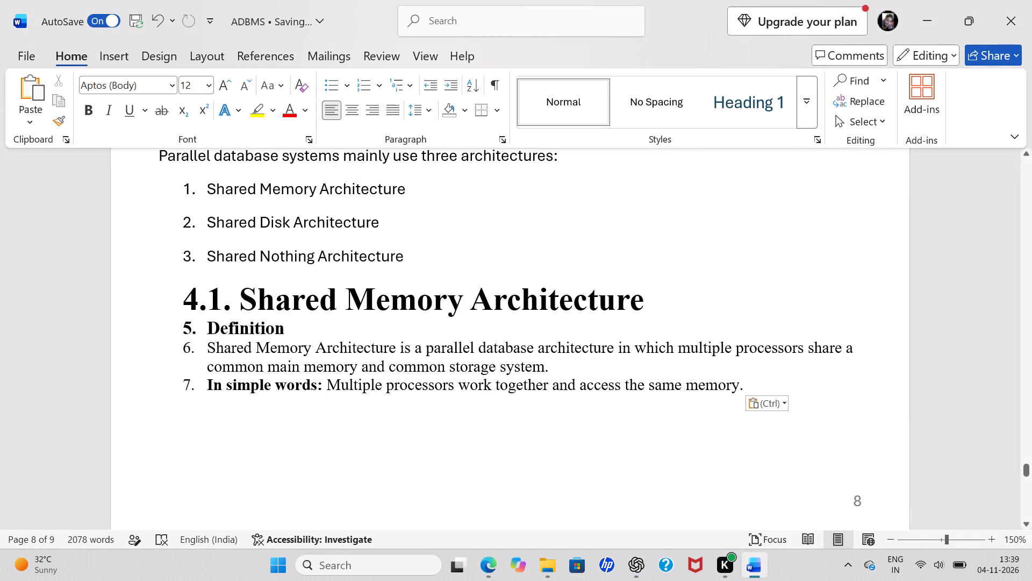
Remove the list number and the typed "1." from the pasted Shared Memory Architecture heading.
scroll(262, 400, down, 2)
scroll(262, 400, up, 1)
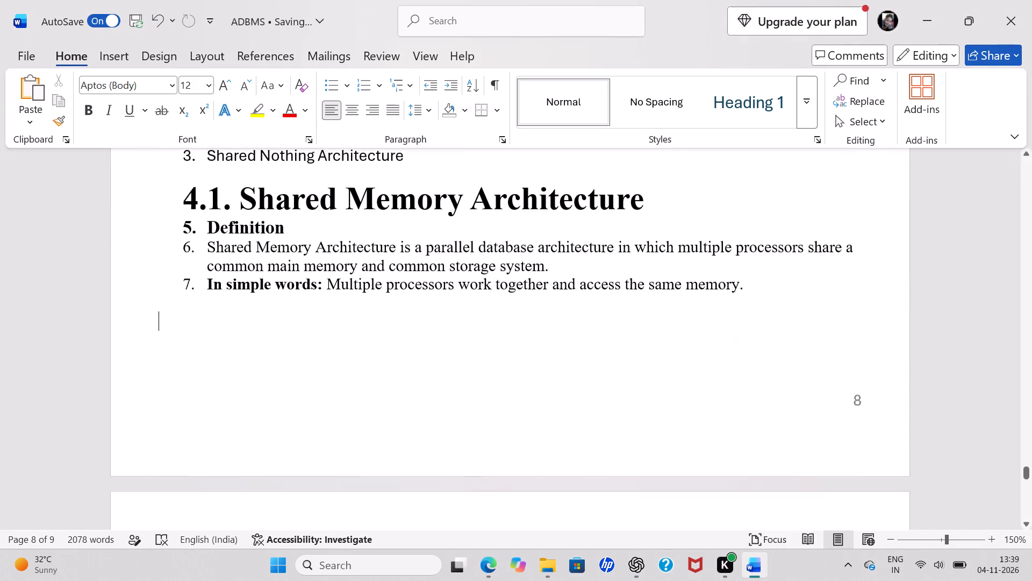
scroll(262, 400, up, 1)
drag(184, 377, 184, 378)
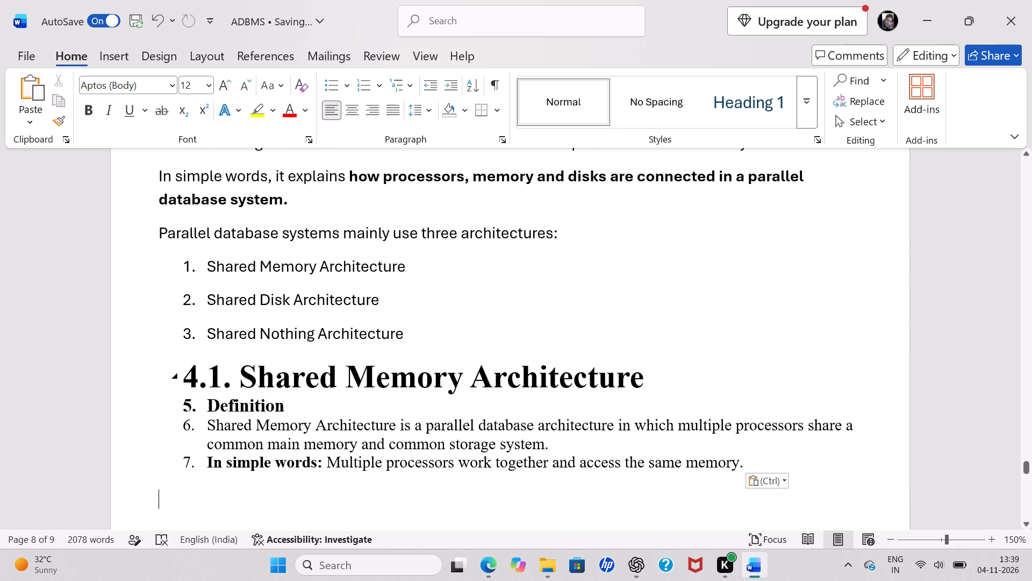
drag(184, 378, 190, 412)
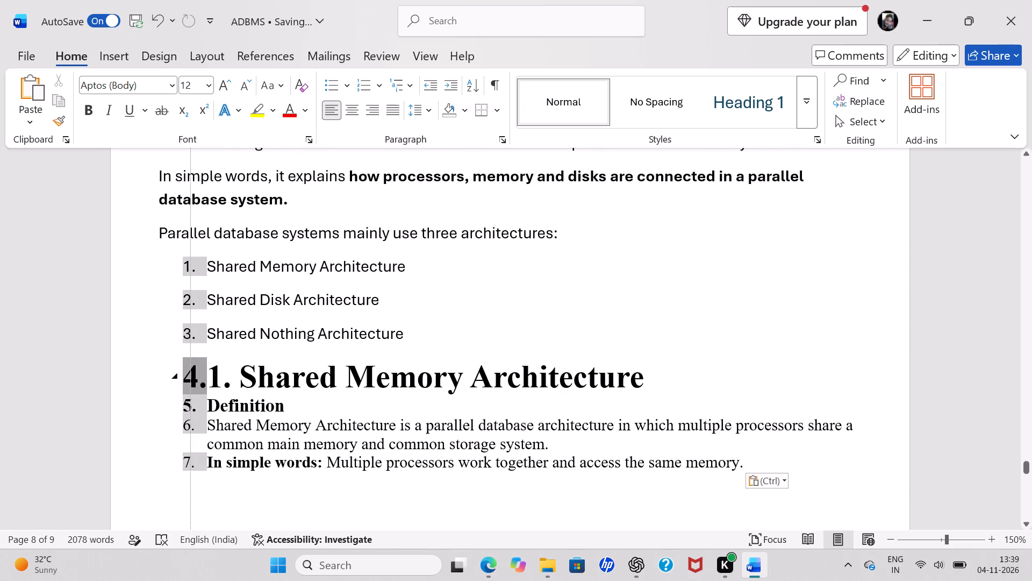
drag(190, 412, 184, 415)
click(184, 415)
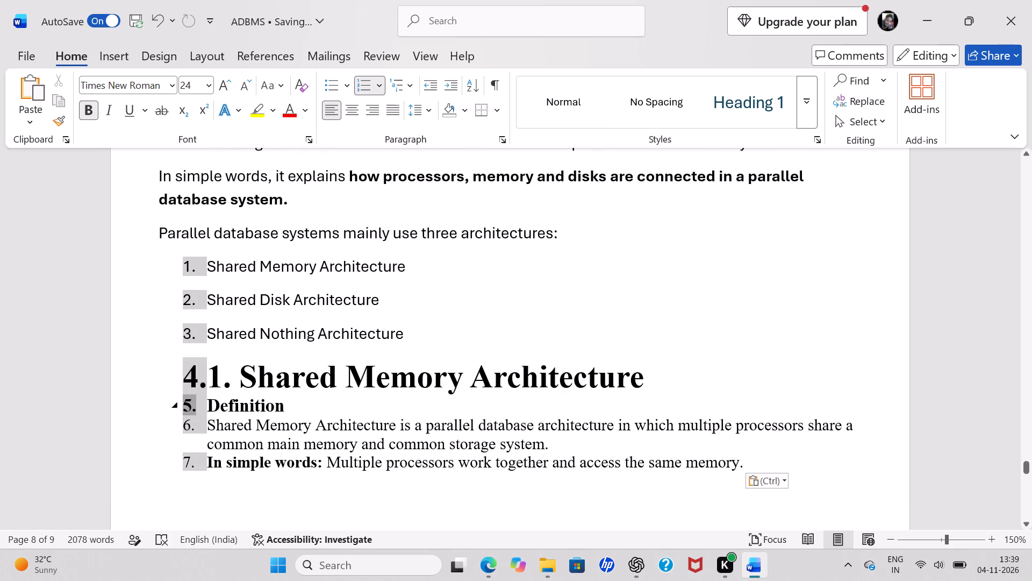
click(276, 407)
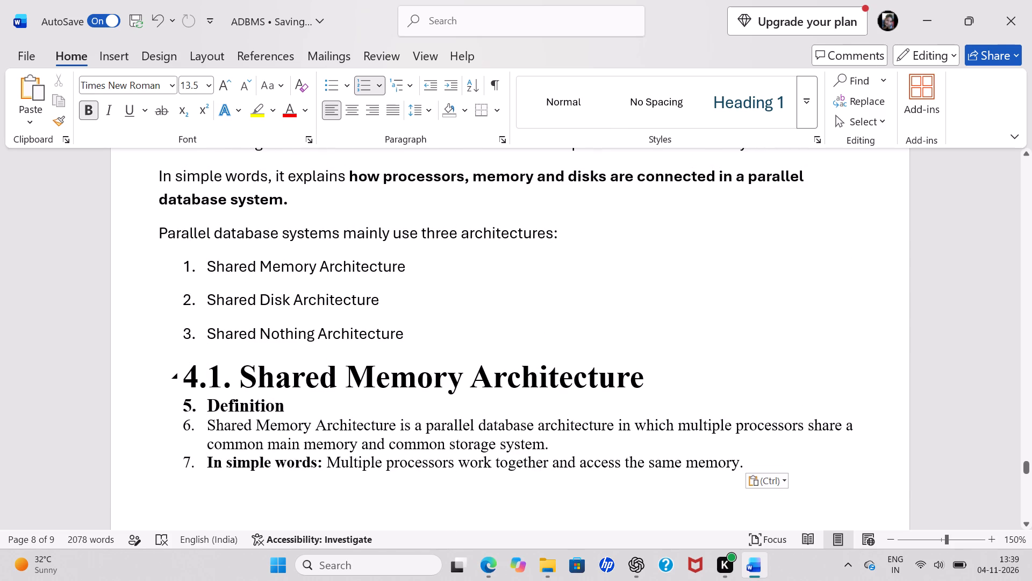
click(207, 383)
key(Right)
key(Right)
key(BackSpace)
key(BackSpace)
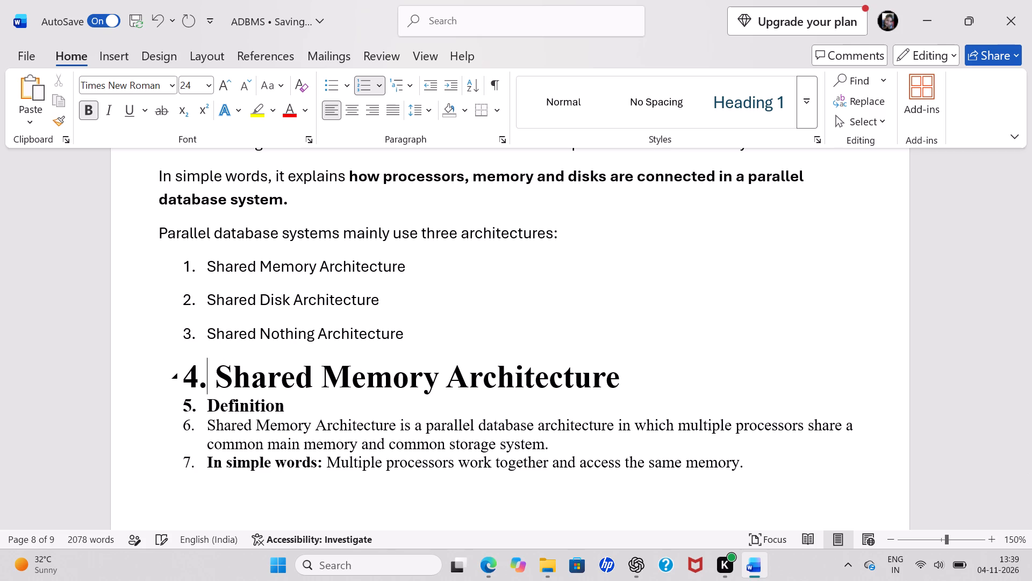
key(BackSpace)
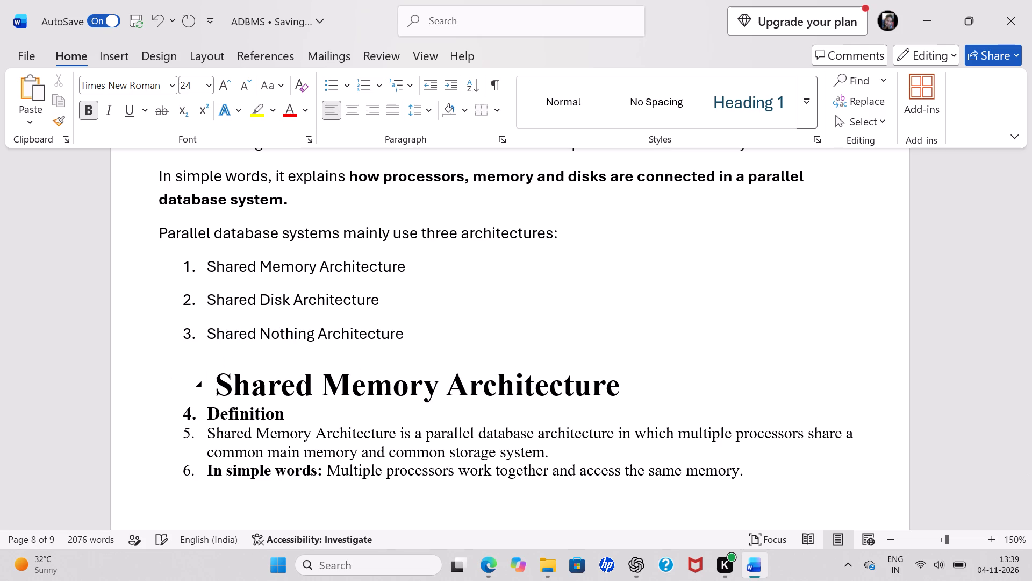
Set the font size of the Shared Memory Architecture and Definition headings to 12.
drag(635, 388, 224, 381)
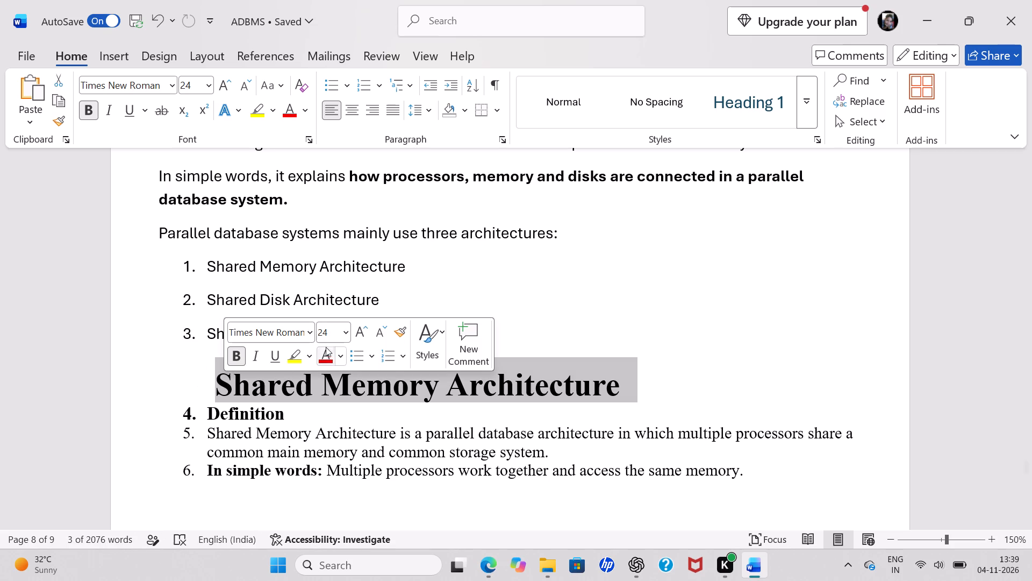
click(346, 329)
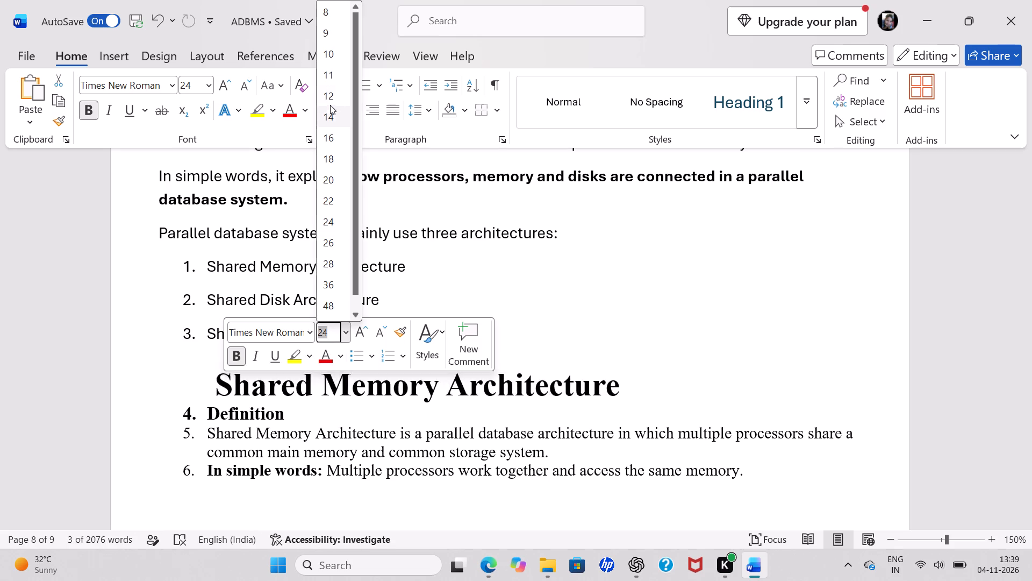
click(330, 100)
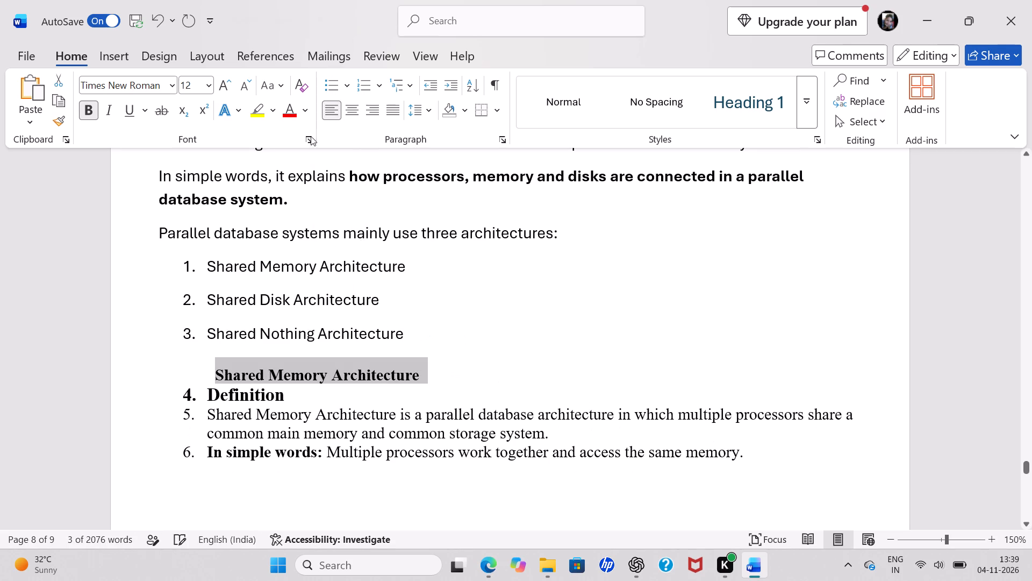
scroll(241, 377, down, 1)
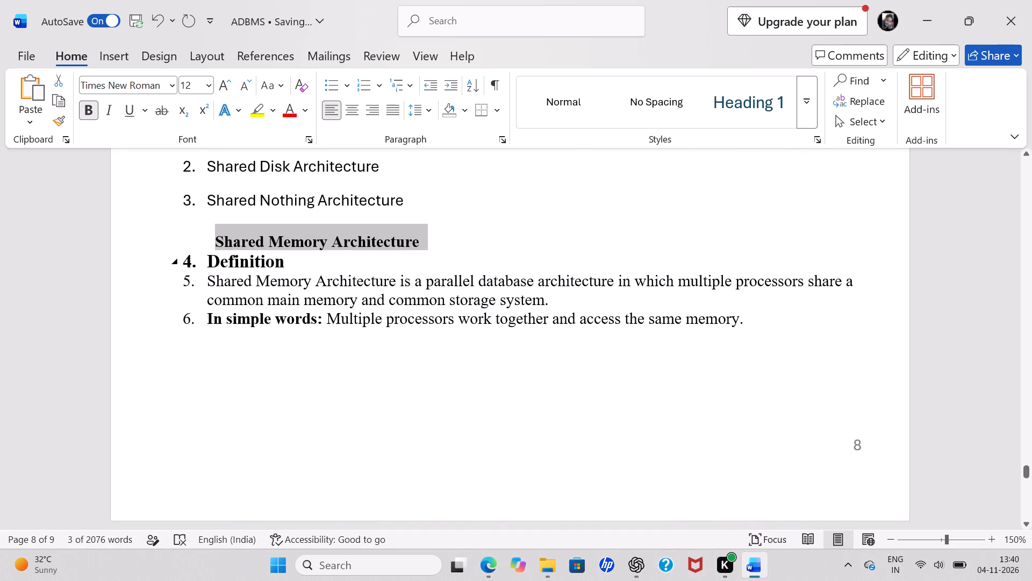
drag(288, 262, 206, 260)
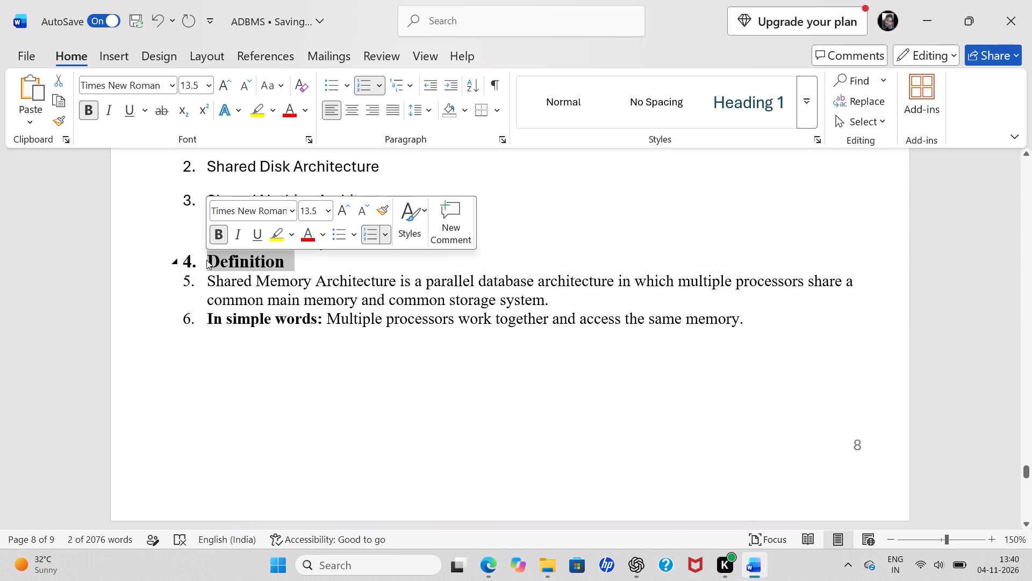
click(329, 210)
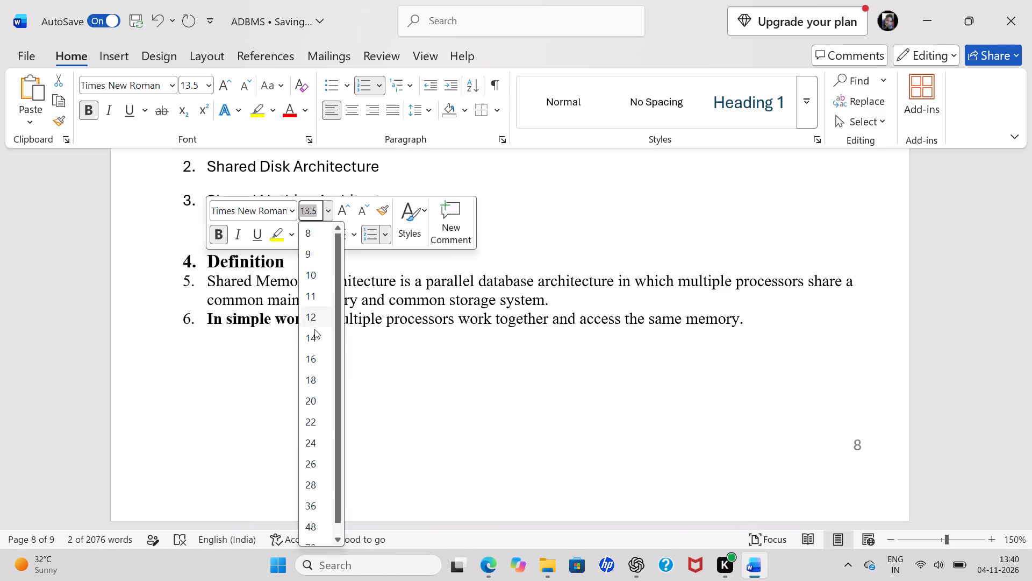
click(312, 317)
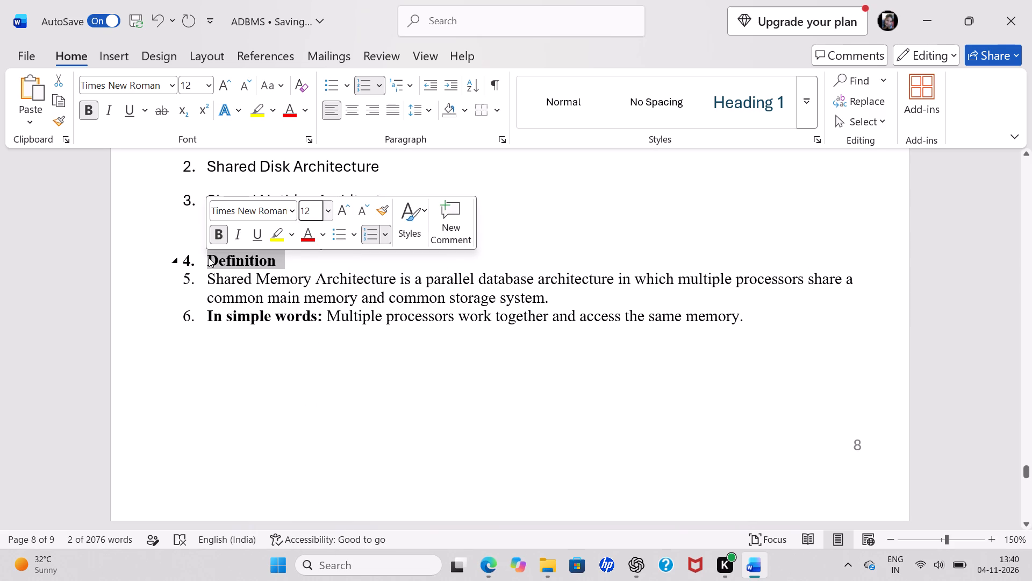
Remove the list numbering from the Definition heading, the definition paragraph and the "In simple words" line.
click(202, 257)
key(BackSpace)
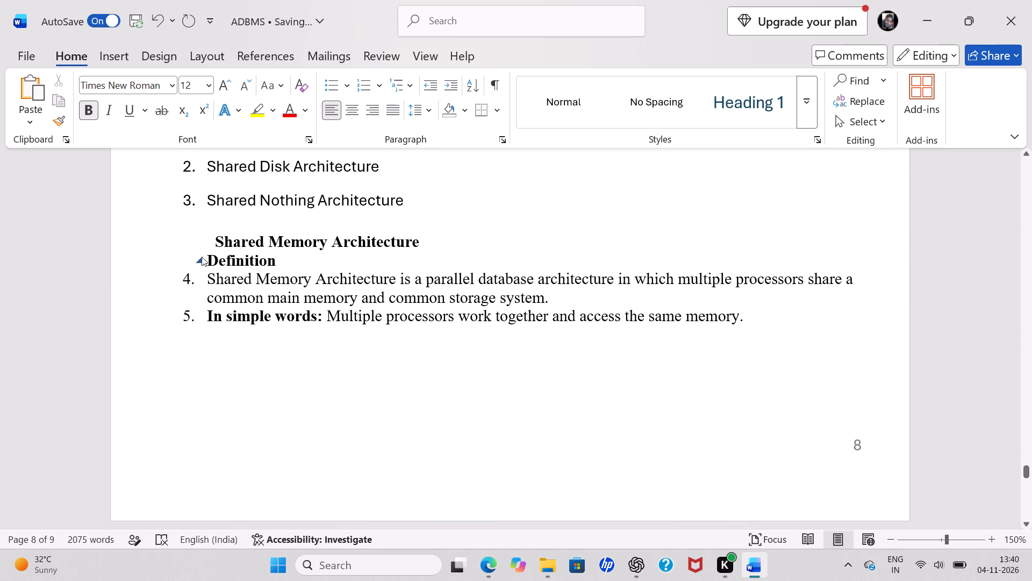
right_click(202, 257)
click(179, 282)
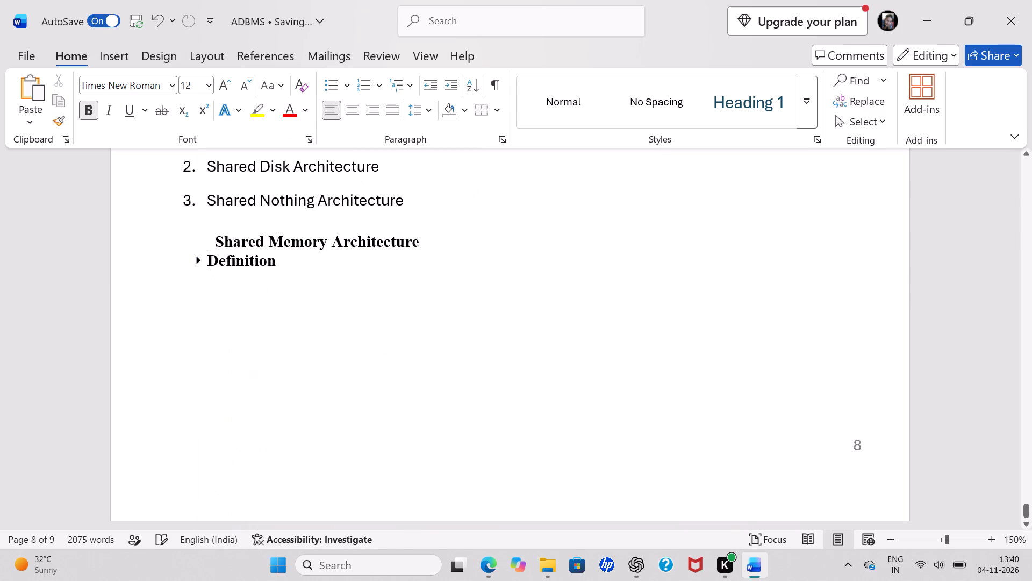
click(198, 262)
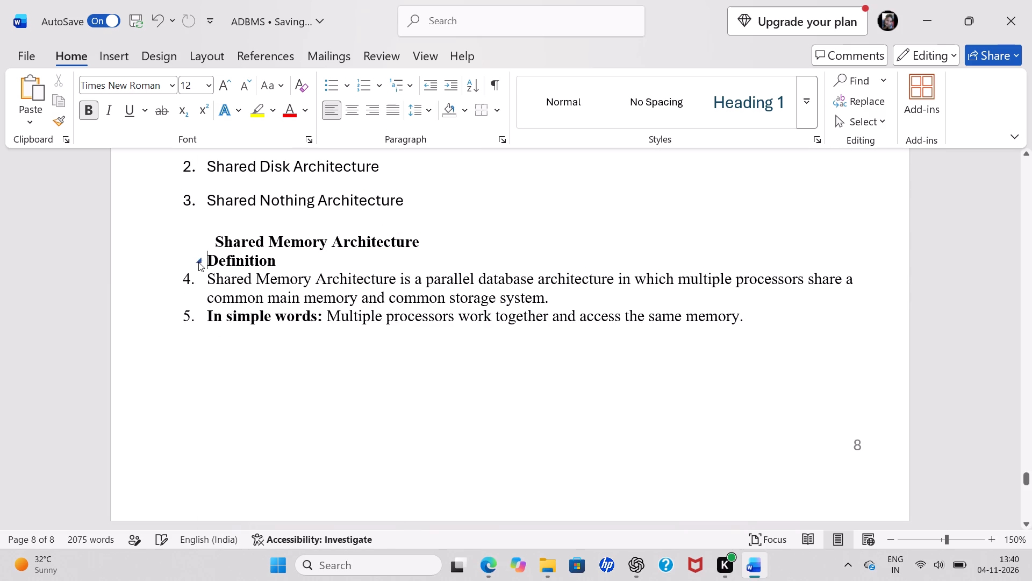
click(192, 282)
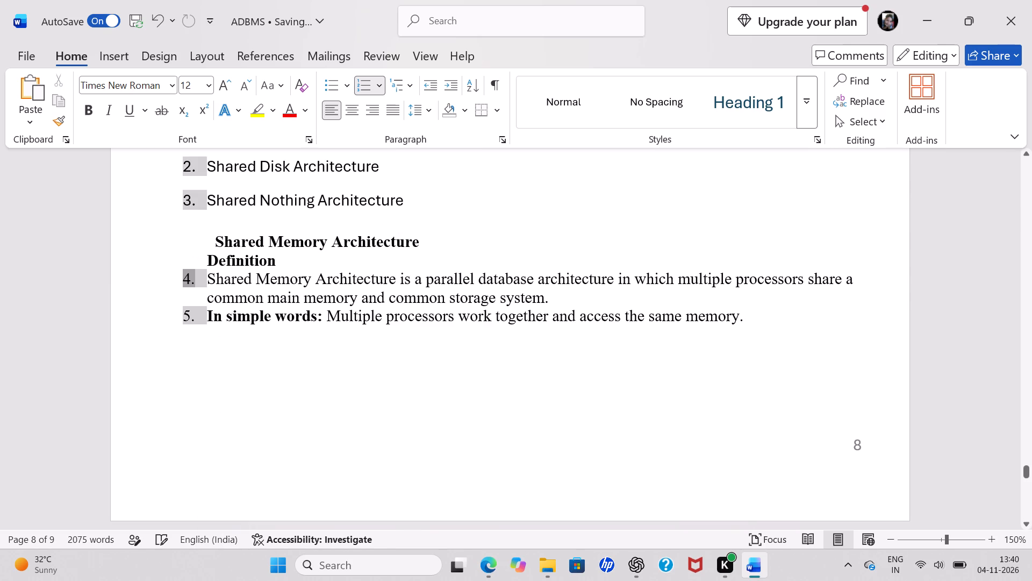
key(Right)
key(BackSpace)
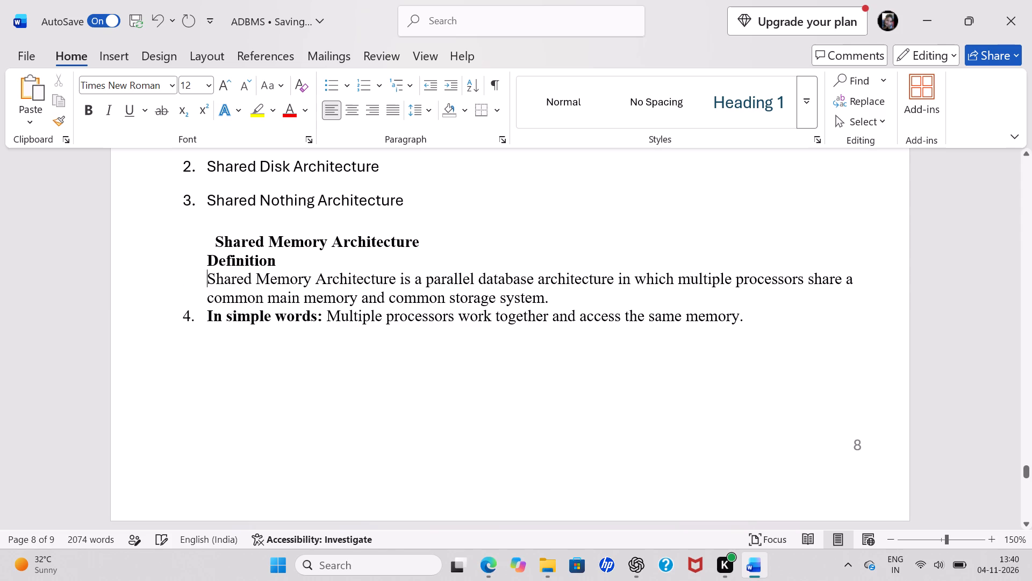
key(Down)
key(Down)
key(BackSpace)
Delete the Definition heading between the Shared Memory Architecture heading and its definition paragraph.
scroll(192, 282, down, 1)
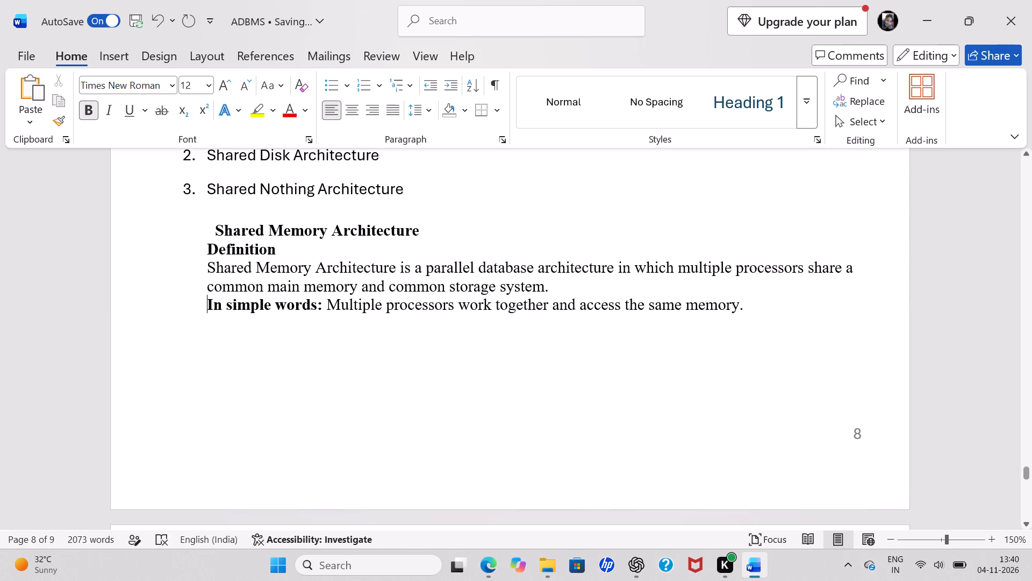
scroll(192, 282, down, 2)
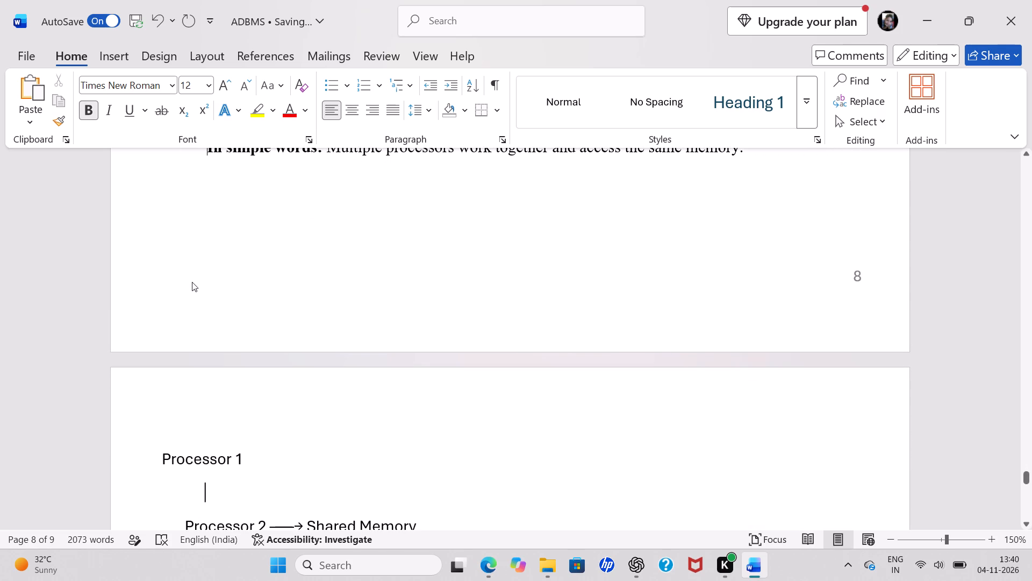
scroll(192, 282, up, 1)
click(282, 226)
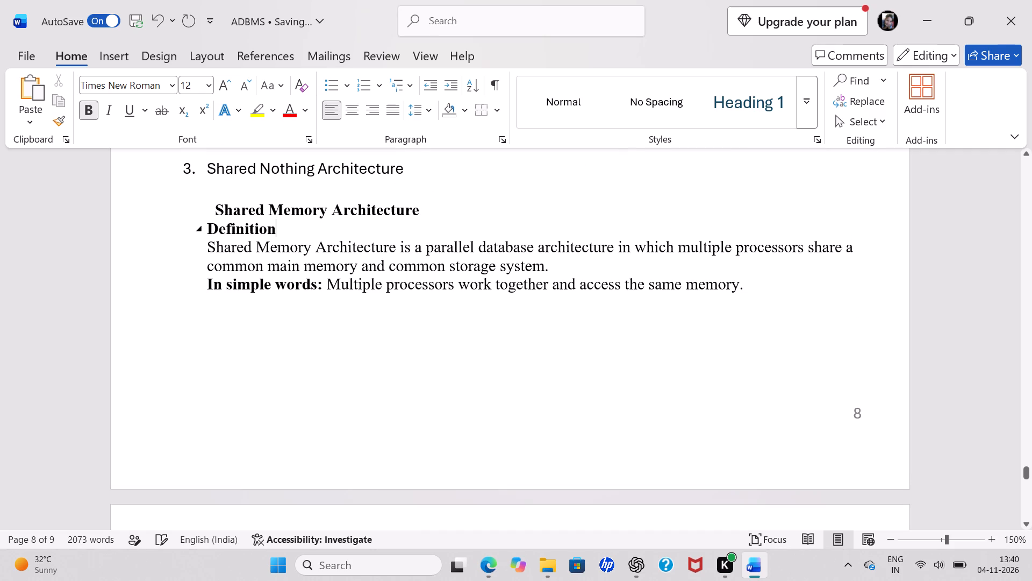
key(BackSpace)
key(BackSpace)
key(BackSpace)
key(BackSpace)
key(BackSpace)
key(BackSpace)
key(BackSpace)
key(BackSpace)
key(BackSpace)
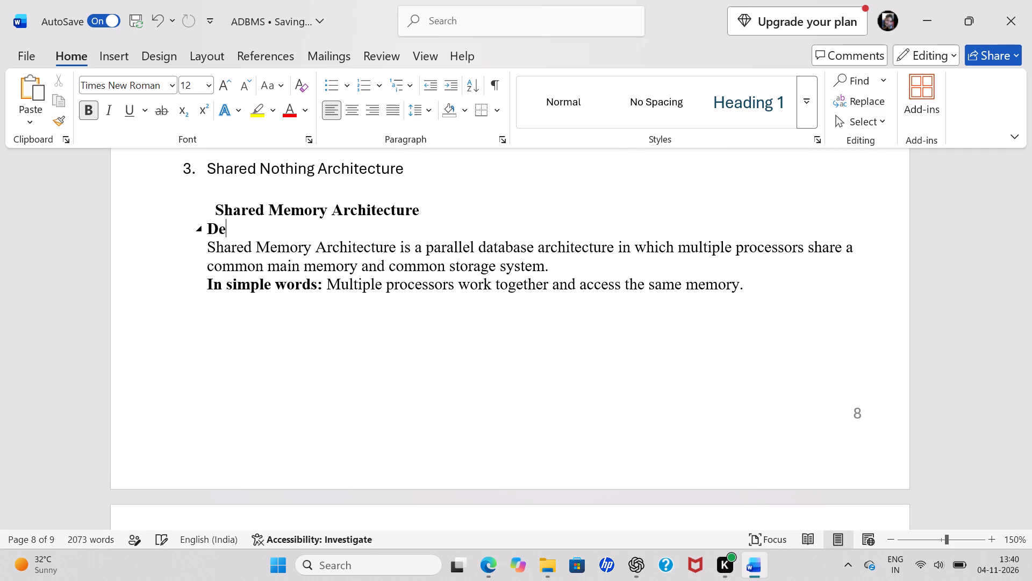
key(BackSpace)
key(BackSpace)
key(BackSpace)
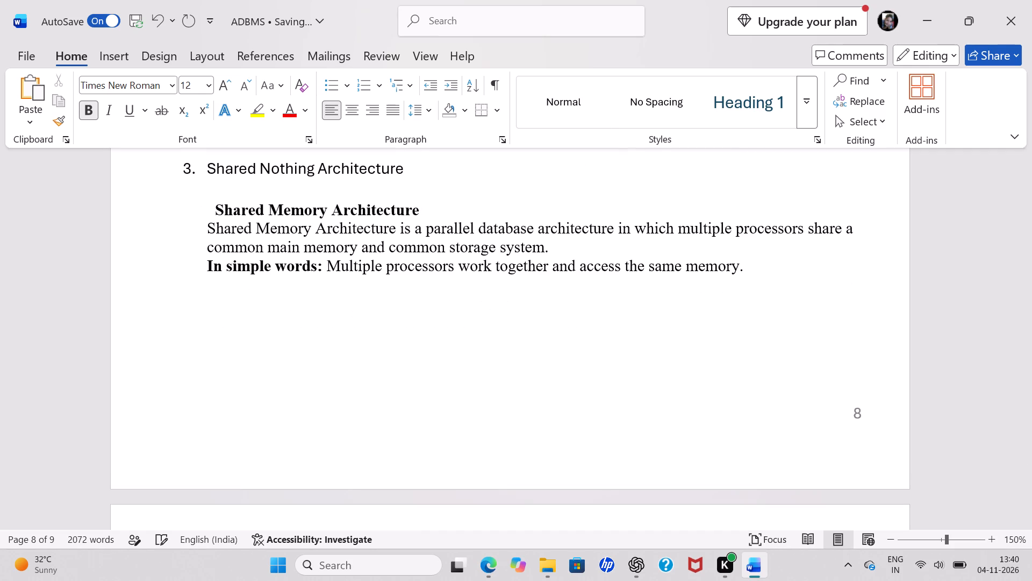
Remove the space after paragraphs from the "A Parallel Database Architecture describes" paragraph through the Shared Memory "In simple words" line.
scroll(141, 158, up, 1)
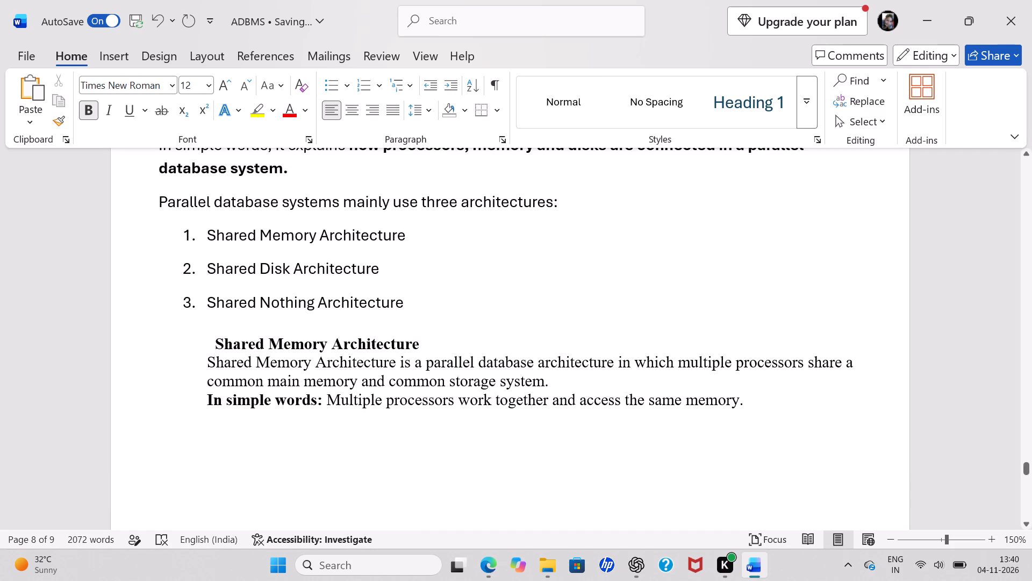
scroll(167, 224, up, 1)
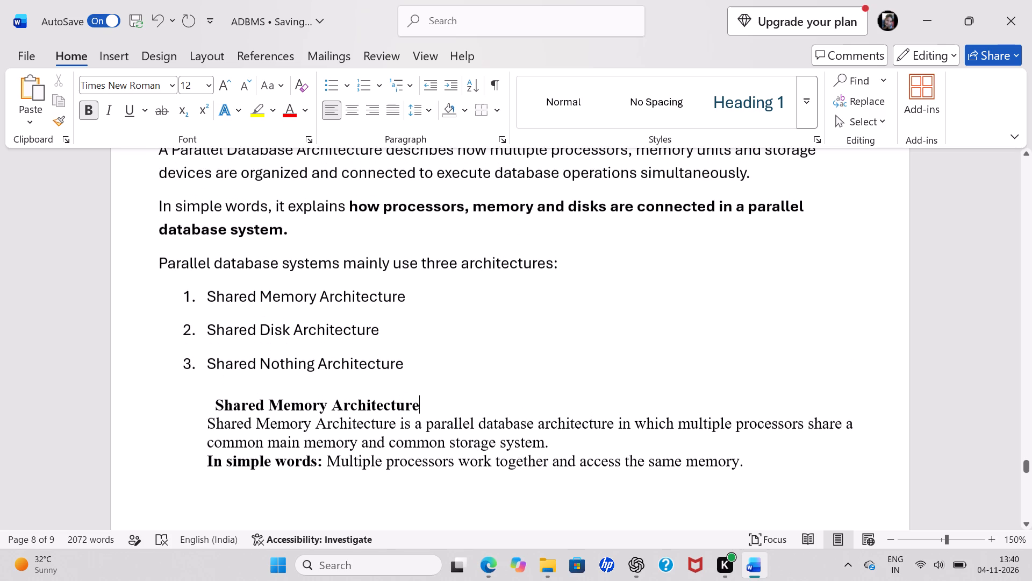
scroll(167, 224, up, 1)
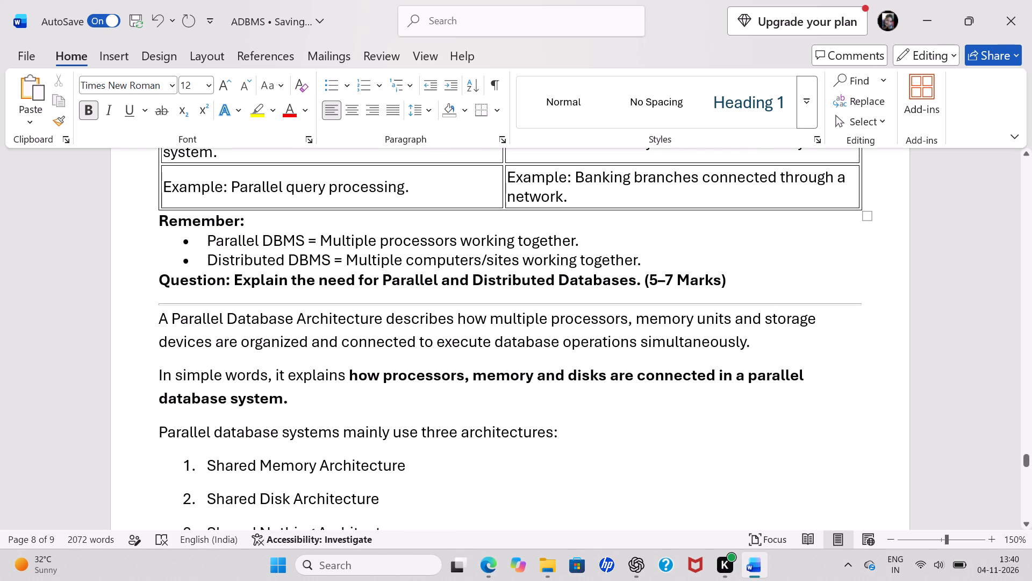
drag(156, 317, 310, 497)
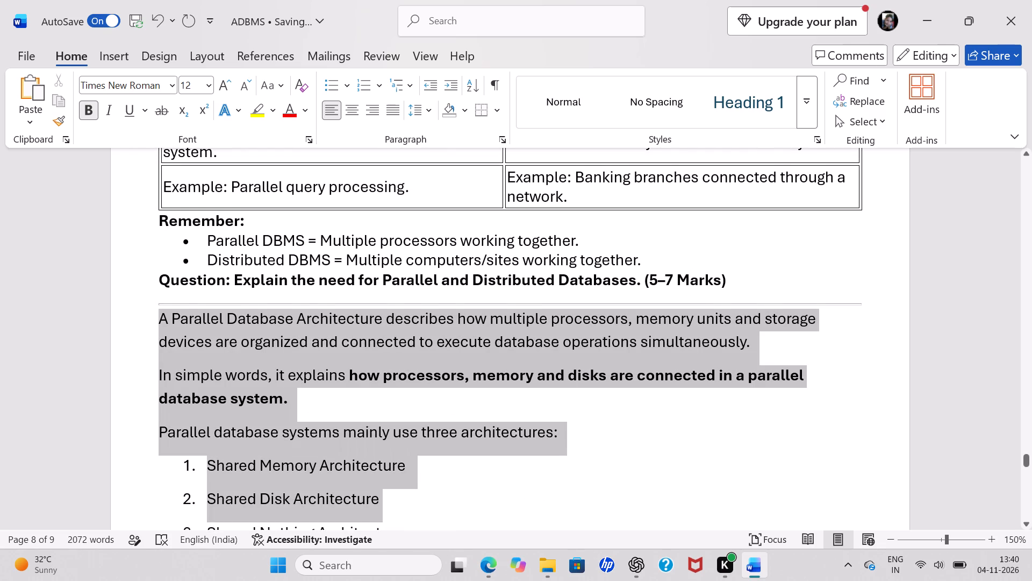
drag(310, 497, 390, 413)
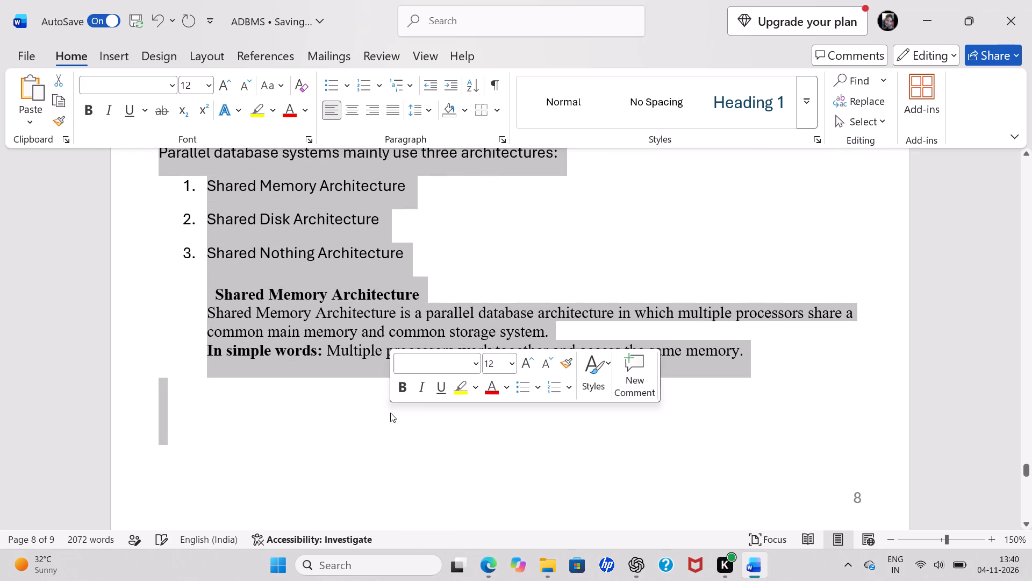
click(422, 119)
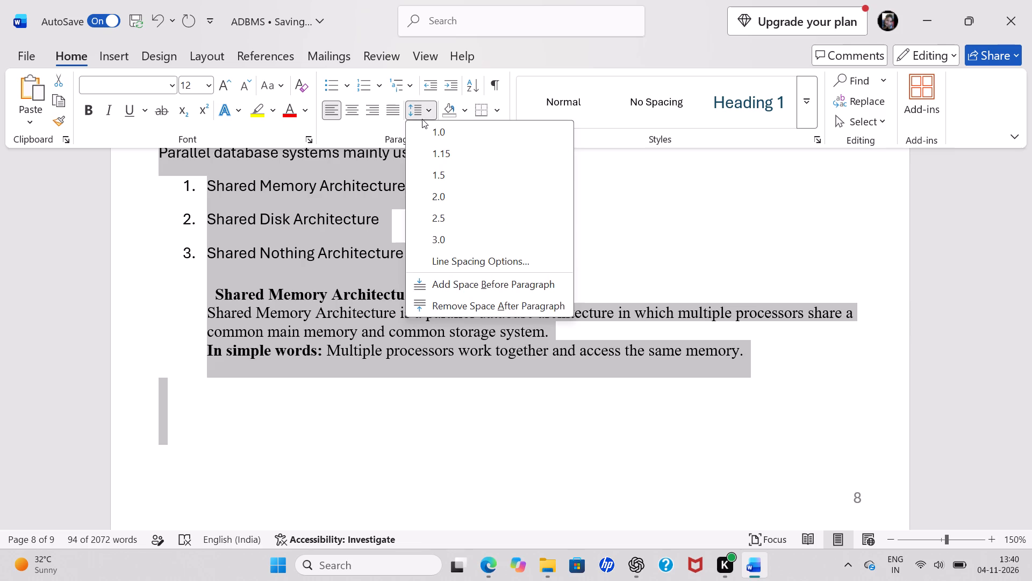
click(427, 308)
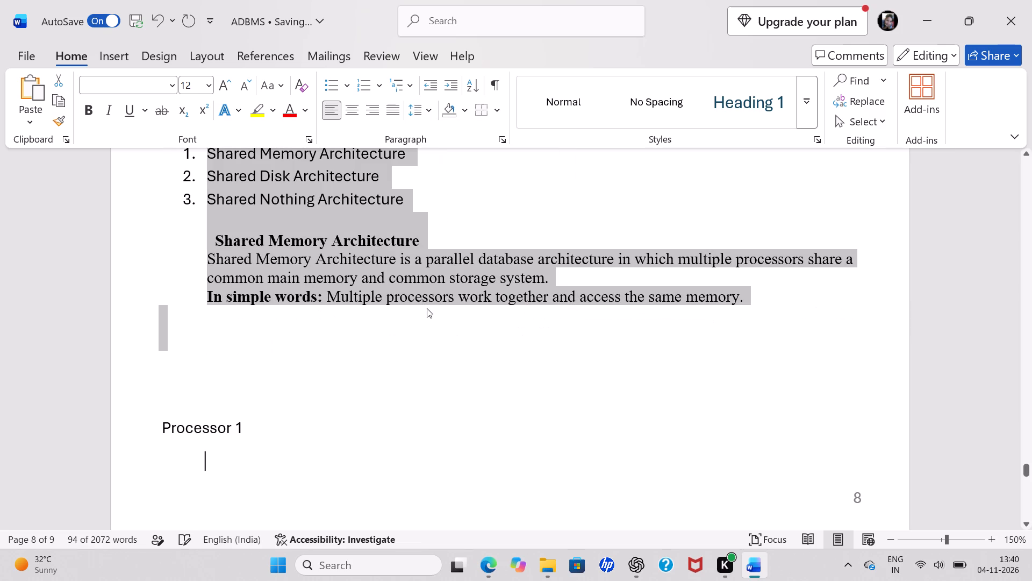
click(347, 341)
scroll(347, 341, up, 1)
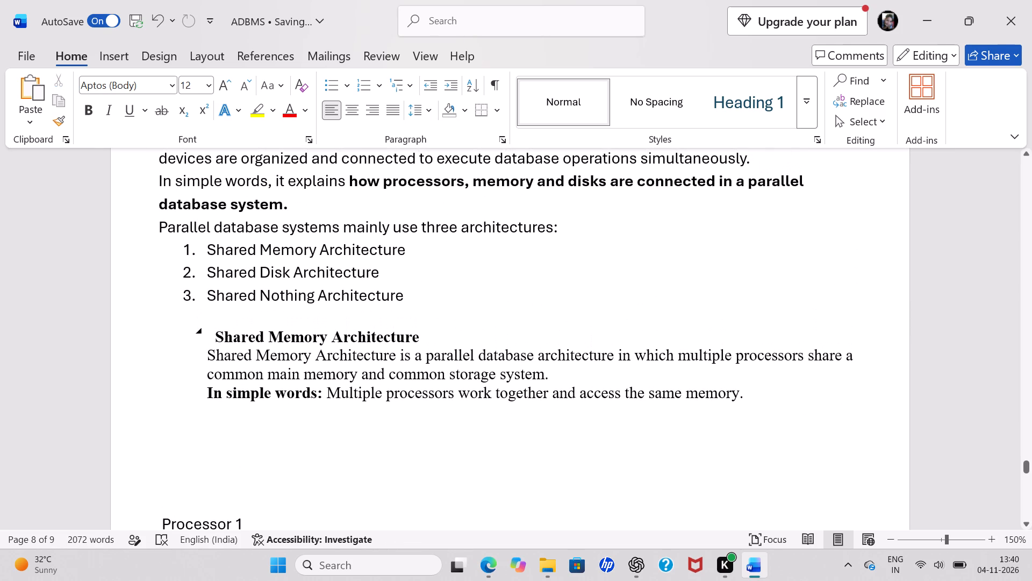
scroll(347, 341, up, 1)
scroll(347, 341, down, 1)
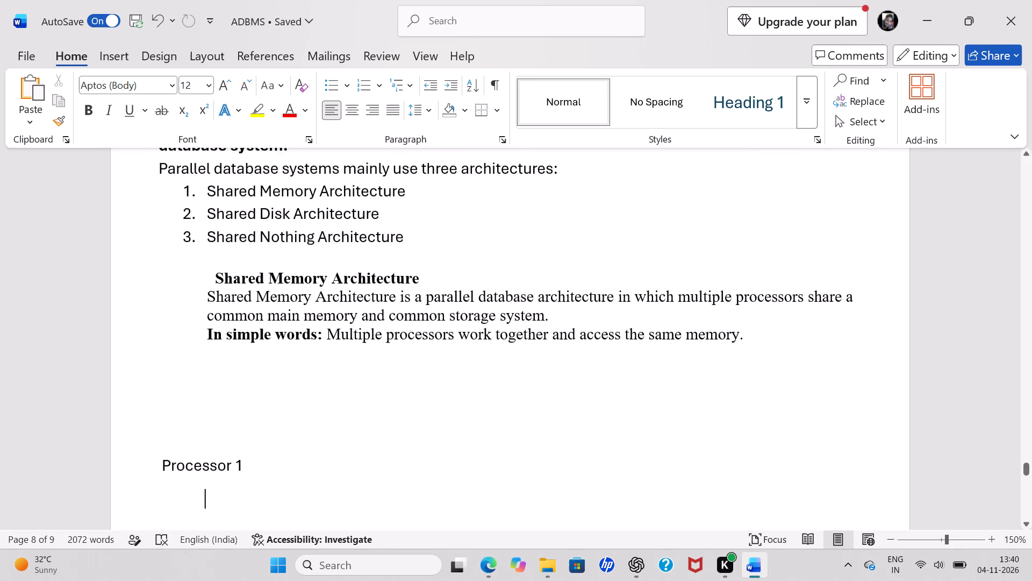
scroll(347, 341, down, 3)
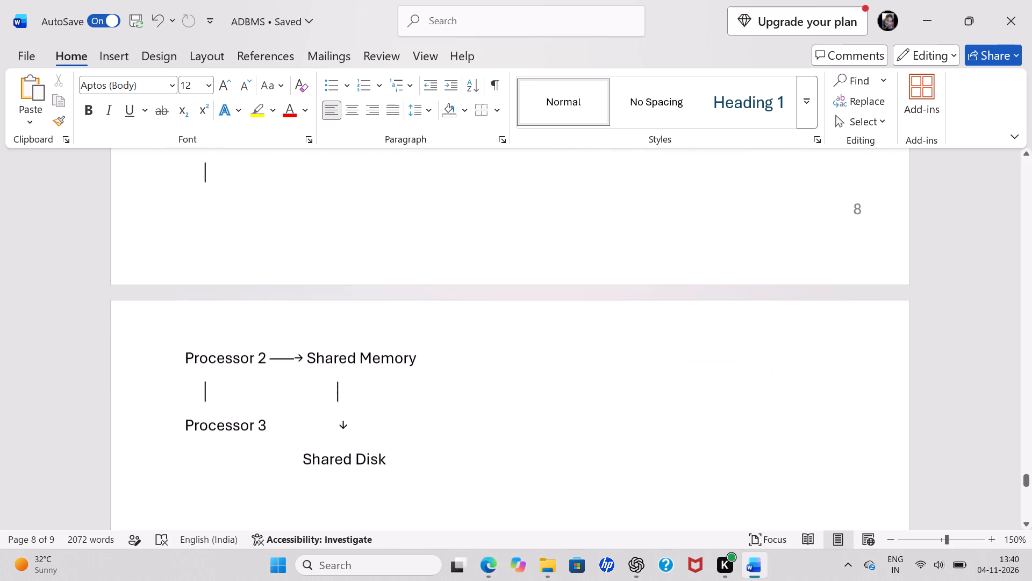
scroll(347, 341, down, 1)
scroll(347, 341, up, 1)
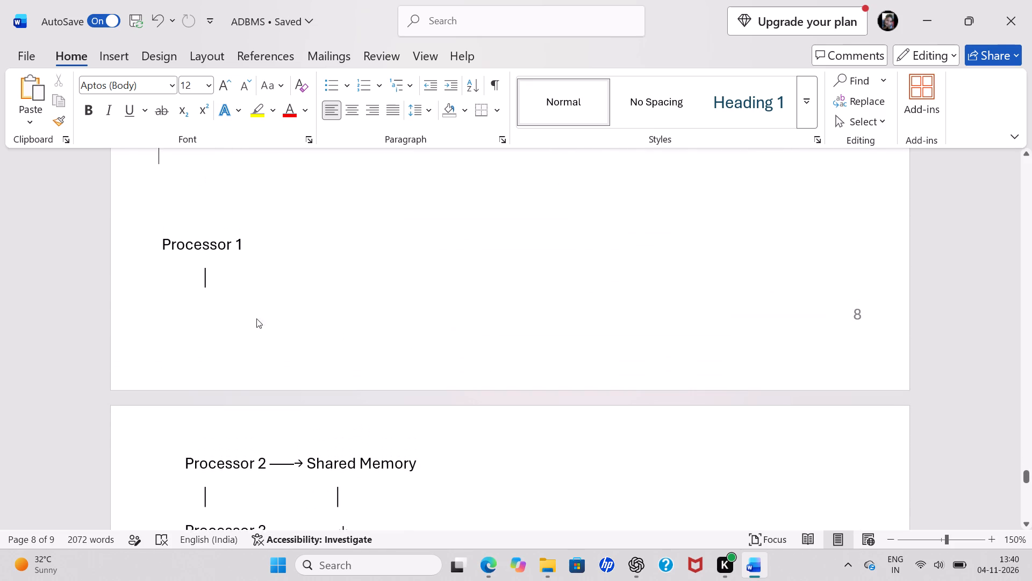
scroll(242, 298, up, 1)
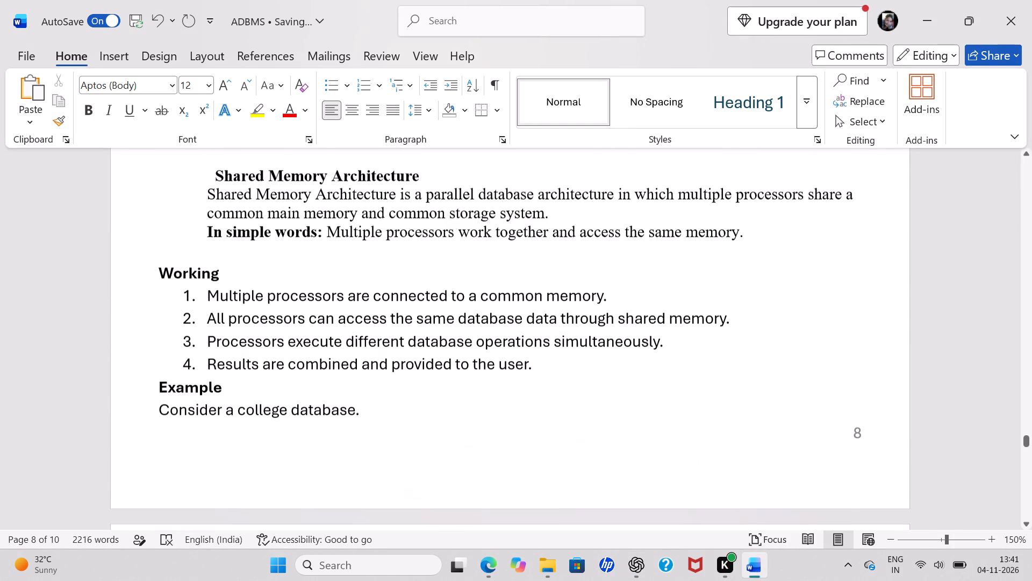
scroll(385, 388, down, 2)
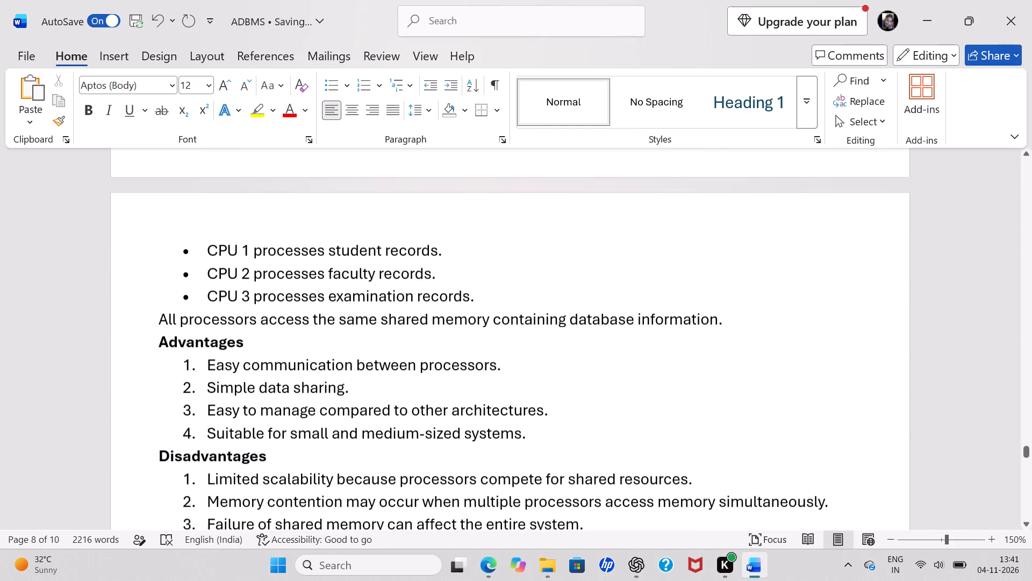
scroll(385, 388, down, 3)
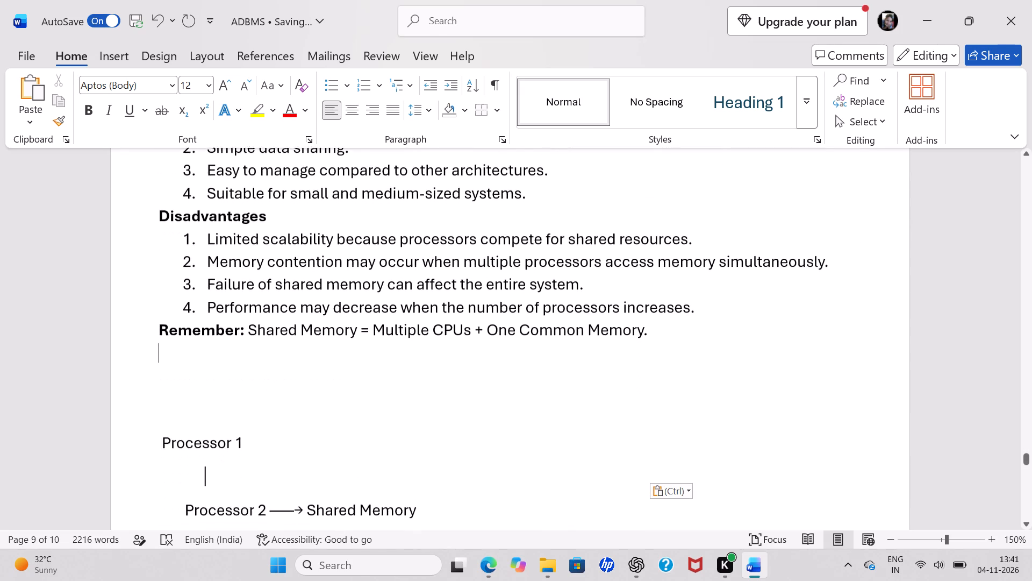
scroll(385, 388, down, 1)
click(170, 264)
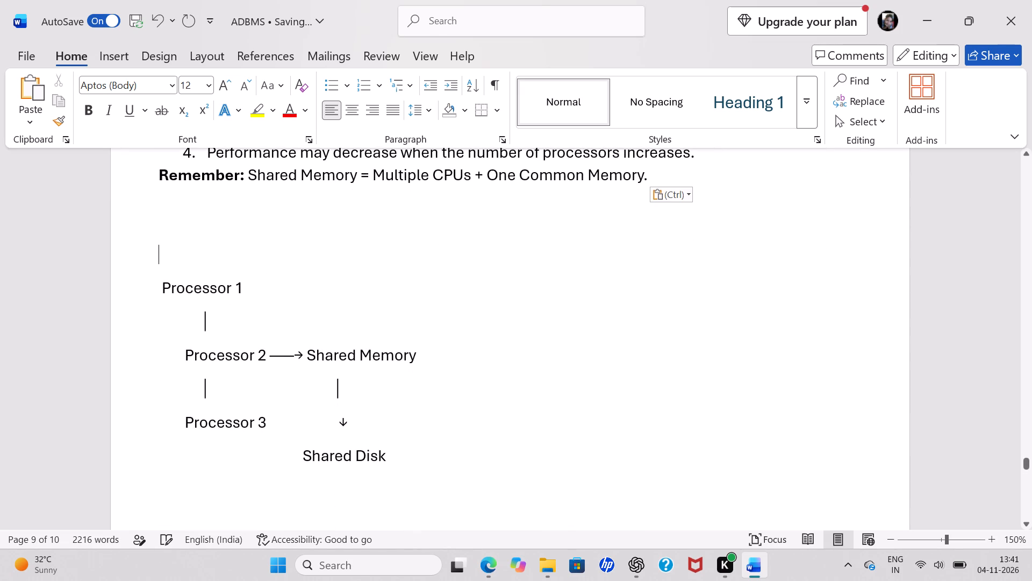
key(BackSpace)
key(BackSpace)
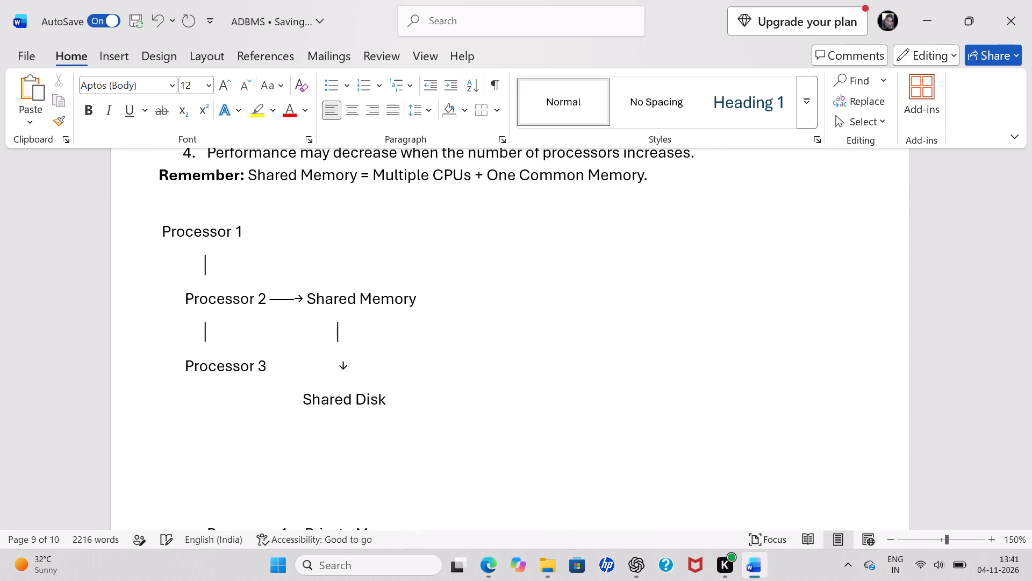
Add a bold "Diagram:" label directly above the Shared Memory diagram.
key(d)
text(ia)
text(gram)
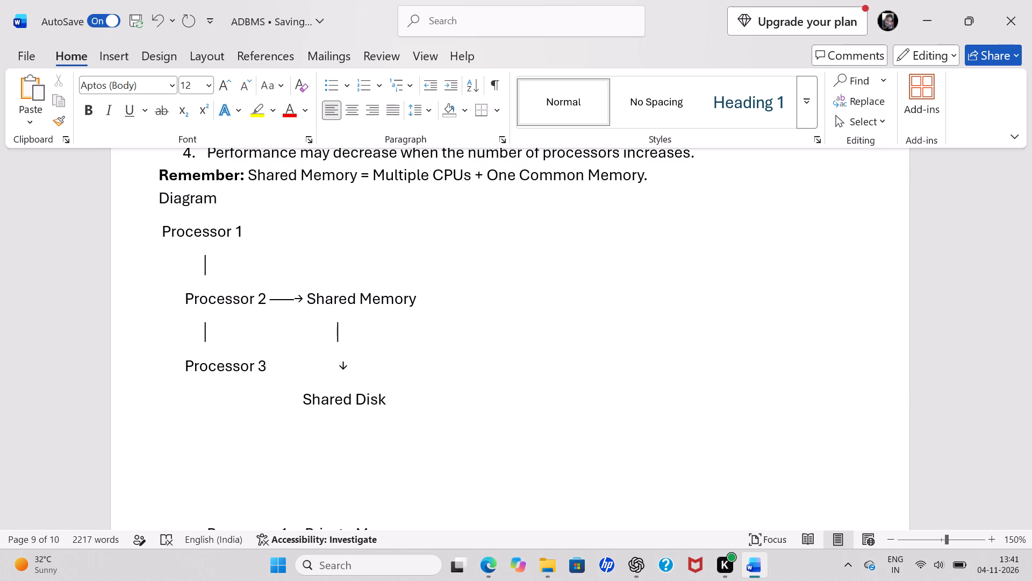
key(shift+colon)
drag(231, 203, 160, 201)
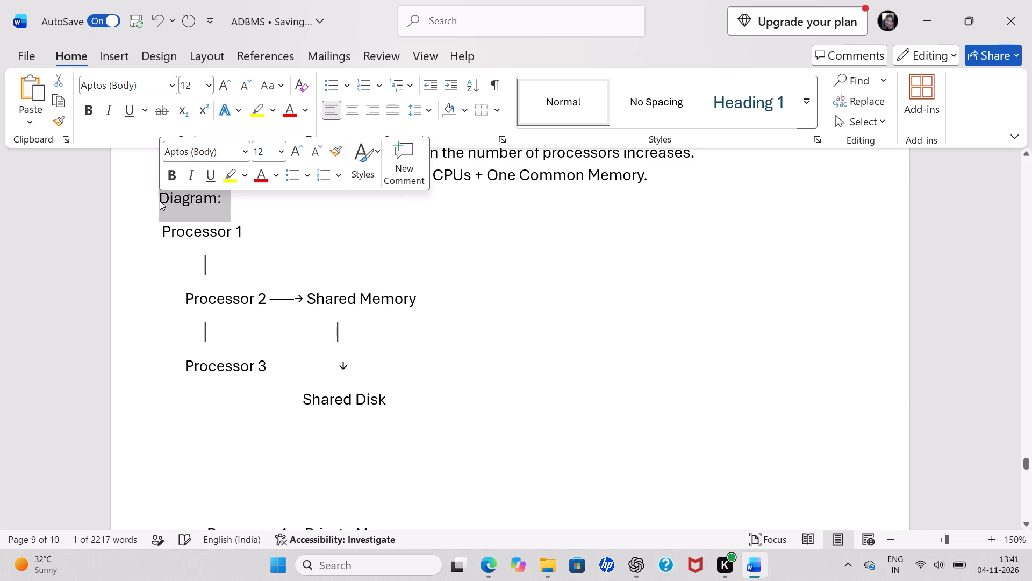
ctrl+double_click(160, 201)
key(ctrl+b)
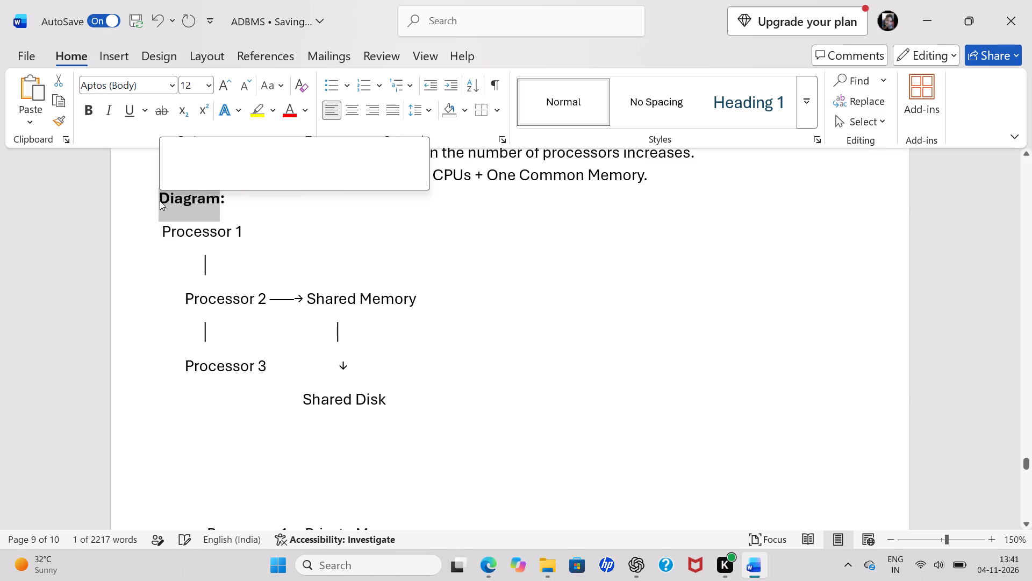
click(261, 222)
scroll(261, 222, down, 1)
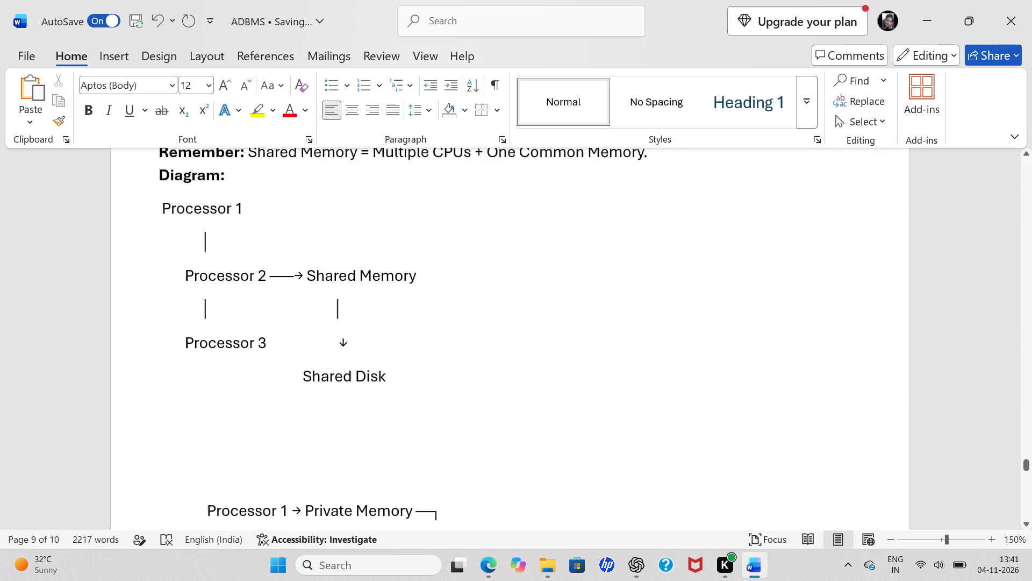
Draw a rectangle about 5.56 cm high and 7.51 cm wide around the whole Shared Memory diagram.
scroll(261, 222, down, 1)
scroll(261, 222, up, 1)
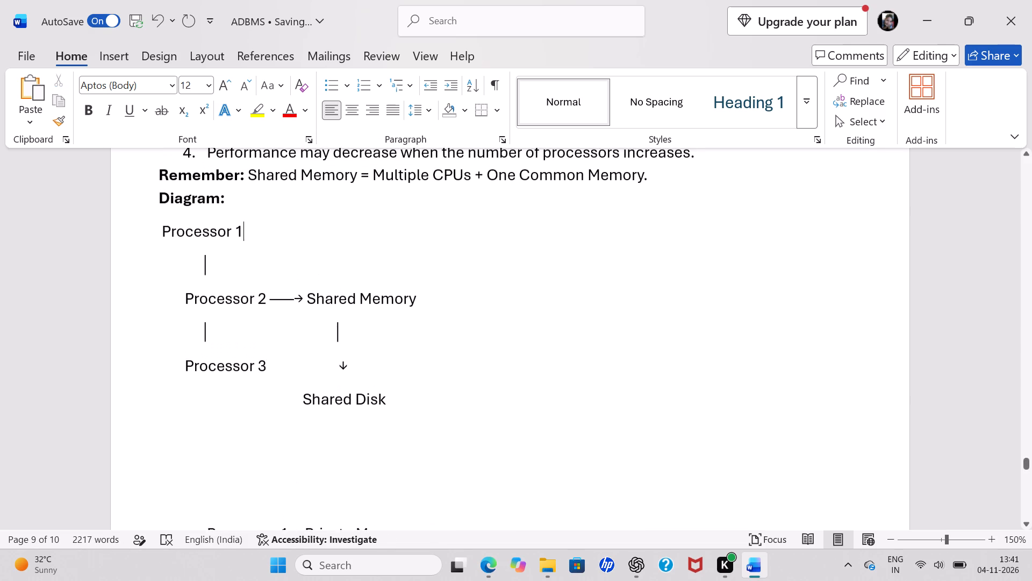
click(157, 53)
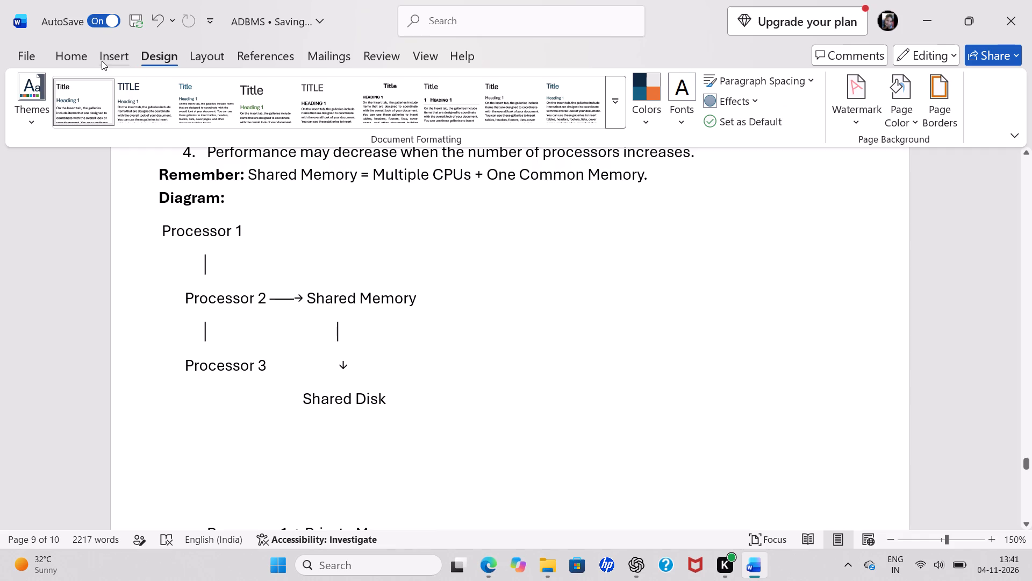
click(102, 61)
click(248, 79)
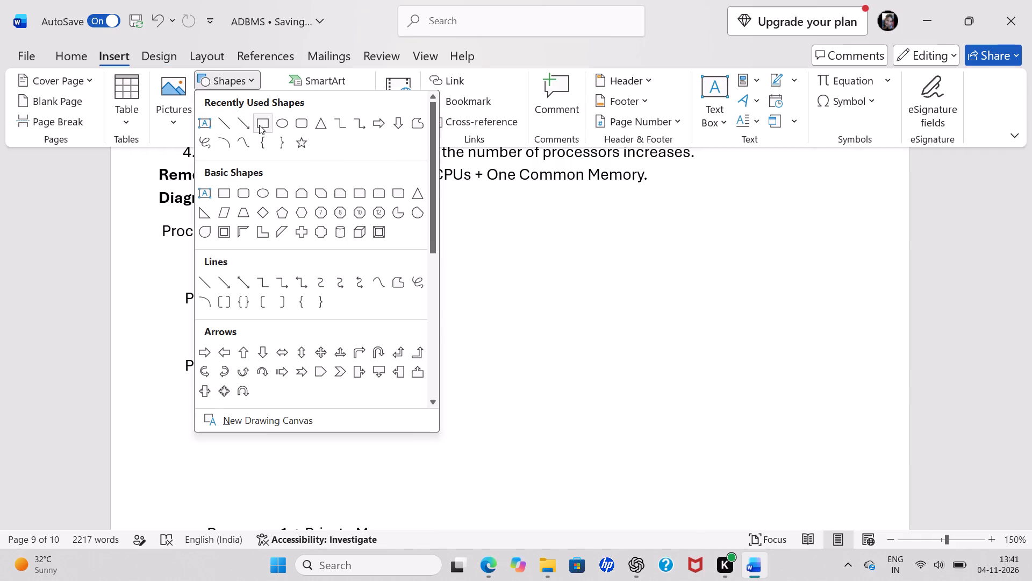
click(259, 125)
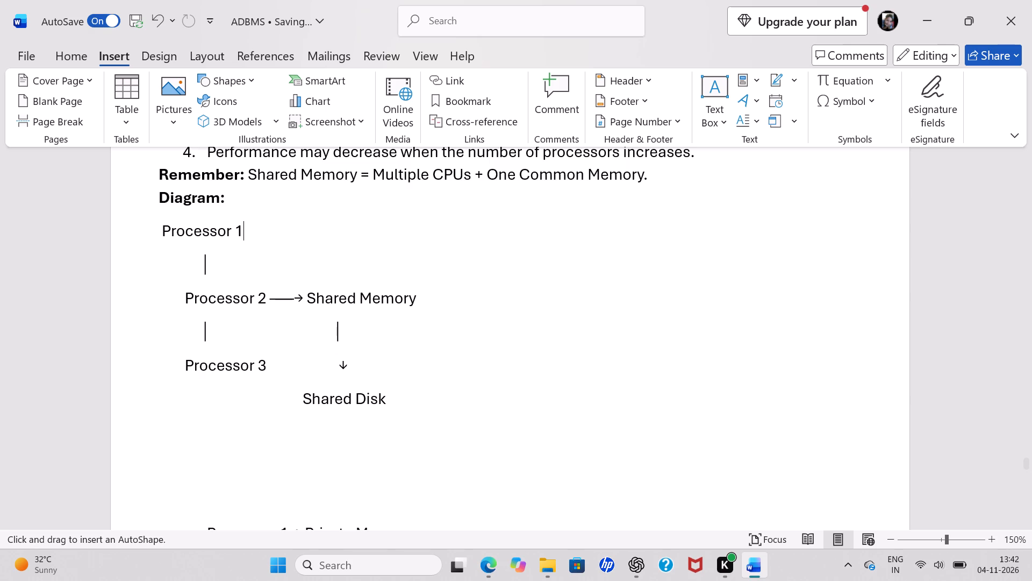
drag(147, 212, 249, 289)
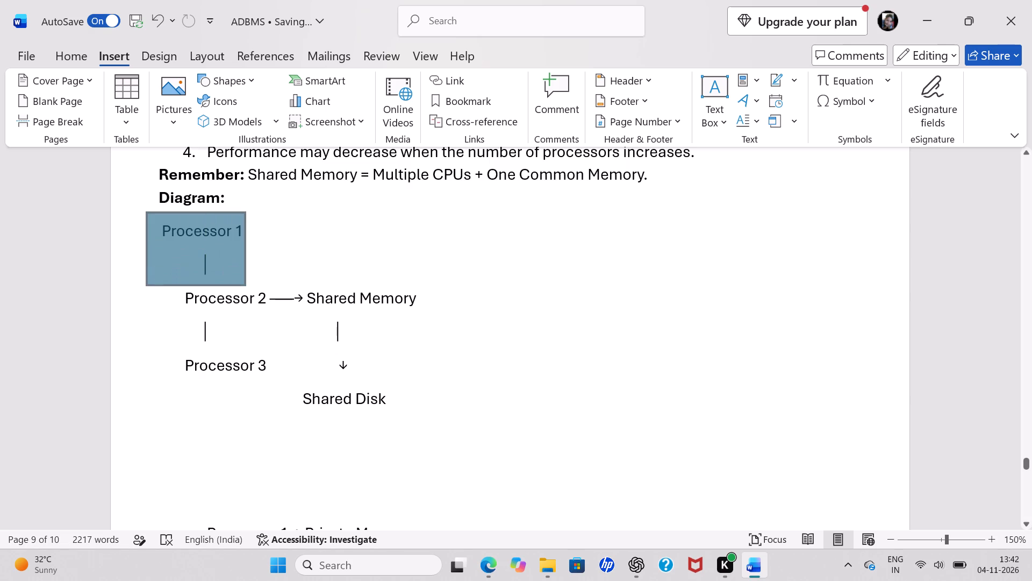
drag(249, 289, 432, 424)
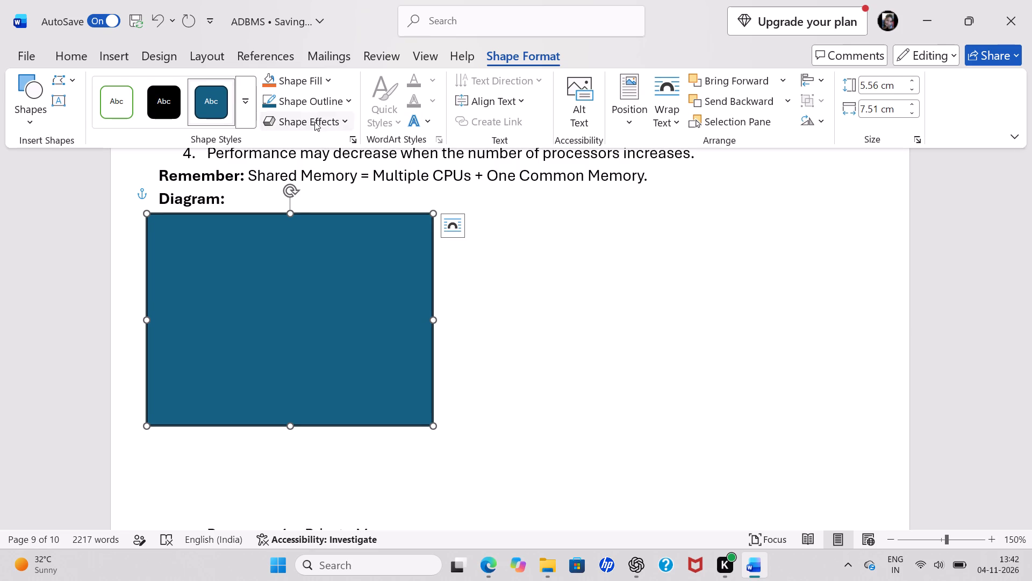
Set the rectangle over the Shared Memory diagram to No Fill, keeping its dark outline.
click(316, 83)
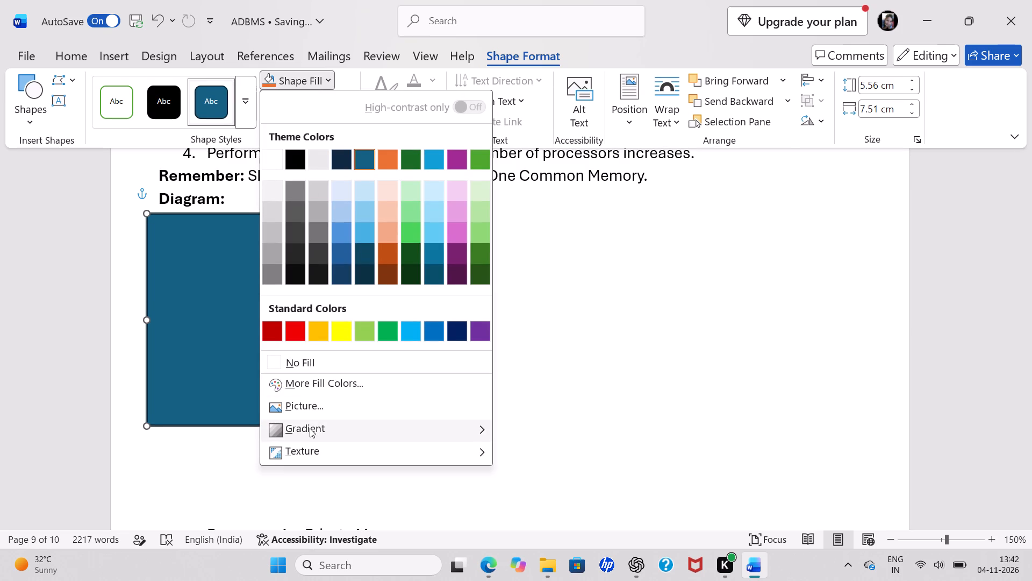
click(314, 363)
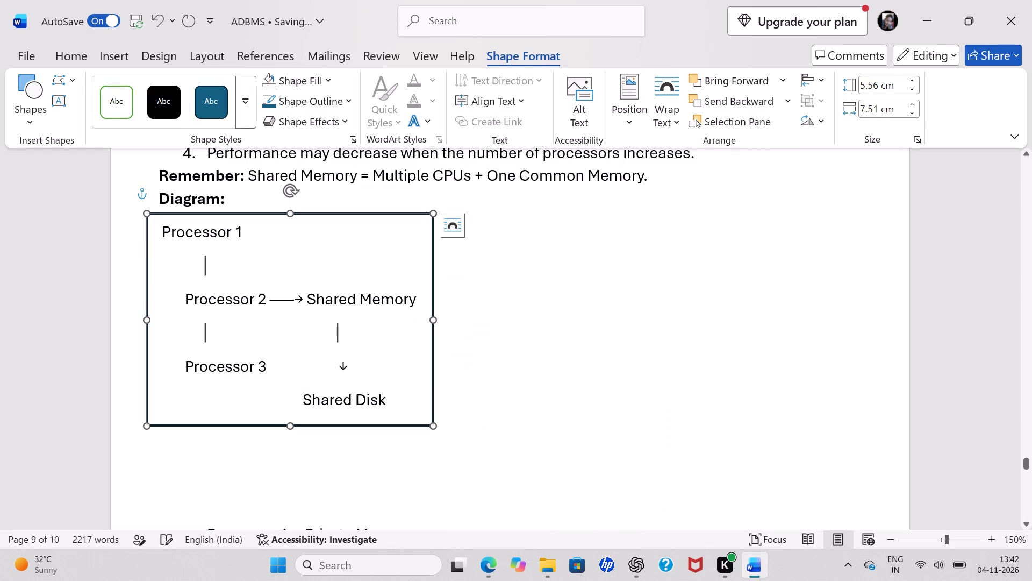
click(499, 345)
Examine the remaining Shared Disk and Shared Nothing text diagrams below the boxed diagram, through to the end of the document.
scroll(499, 345, down, 1)
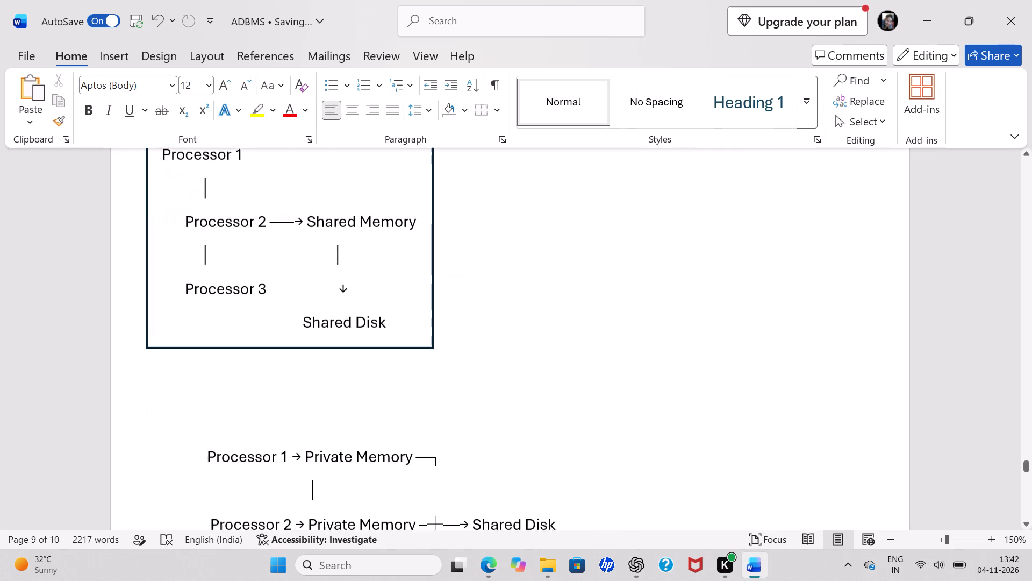
scroll(499, 345, down, 2)
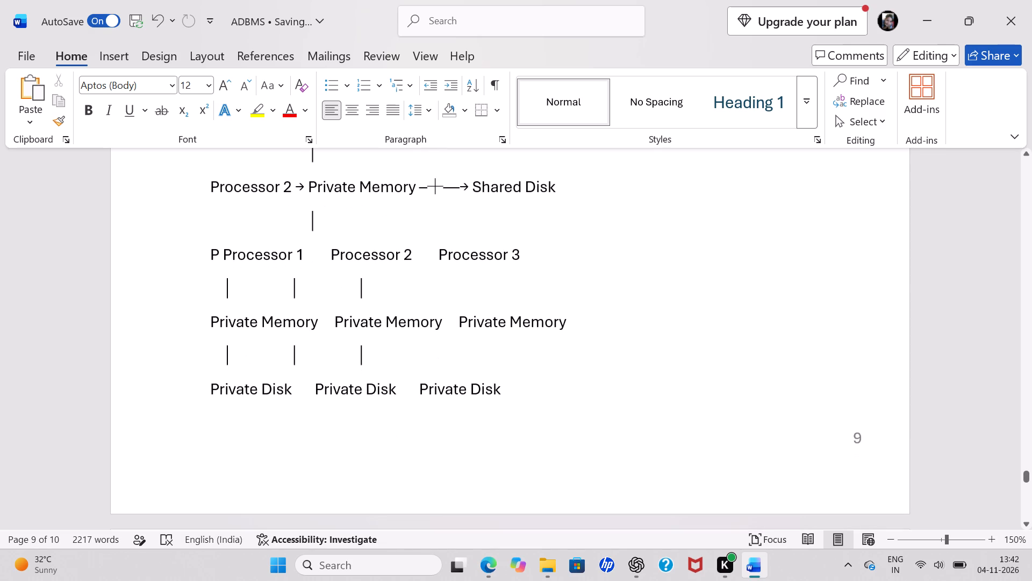
scroll(326, 321, down, 2)
scroll(326, 321, up, 1)
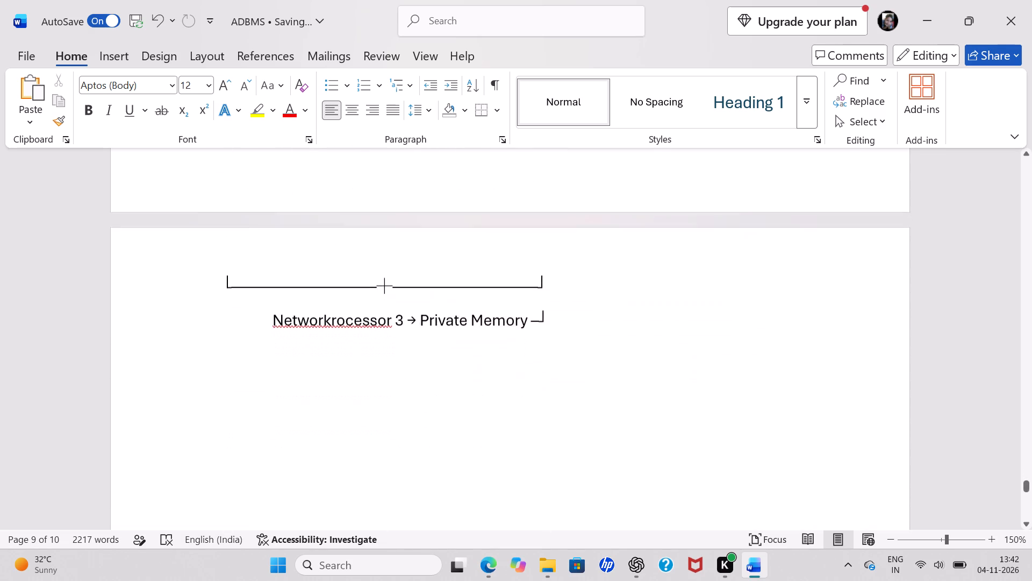
scroll(326, 321, up, 2)
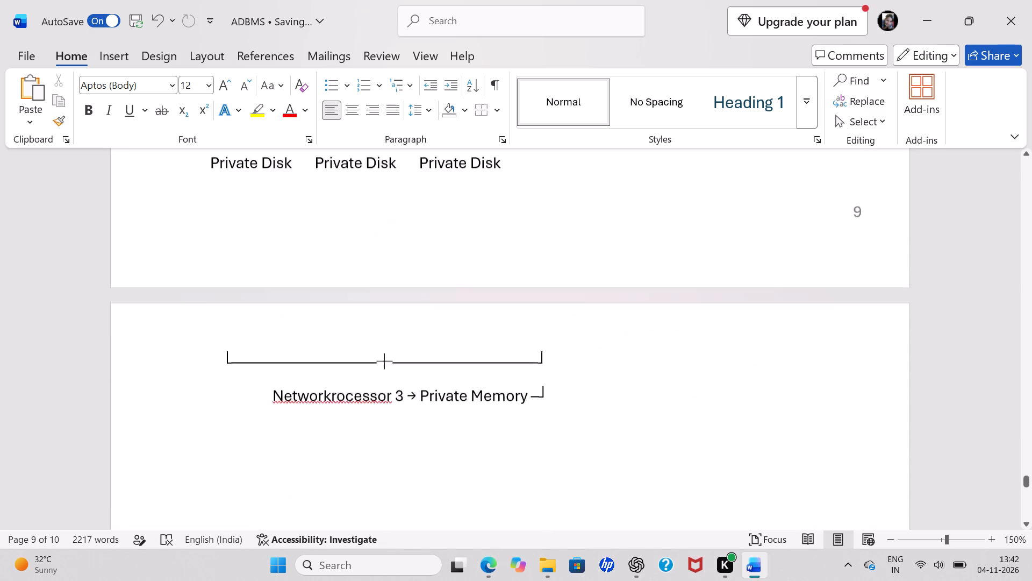
scroll(326, 321, up, 2)
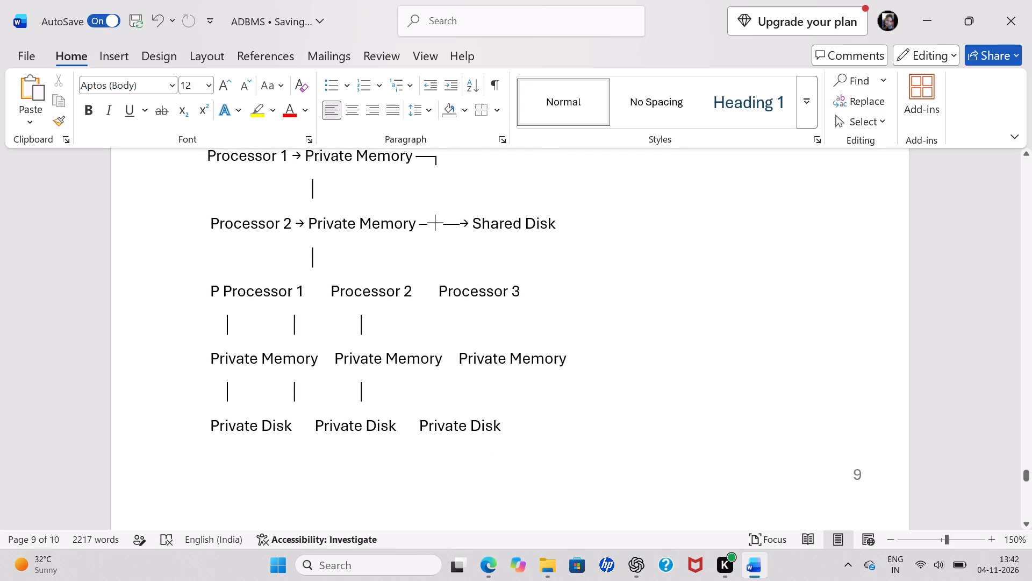
scroll(245, 287, up, 1)
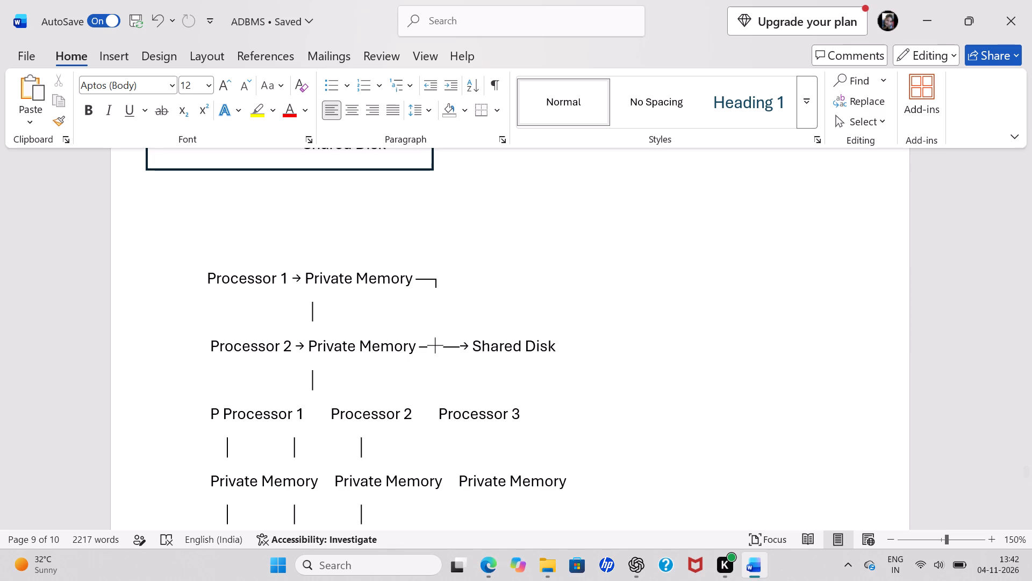
scroll(245, 287, down, 3)
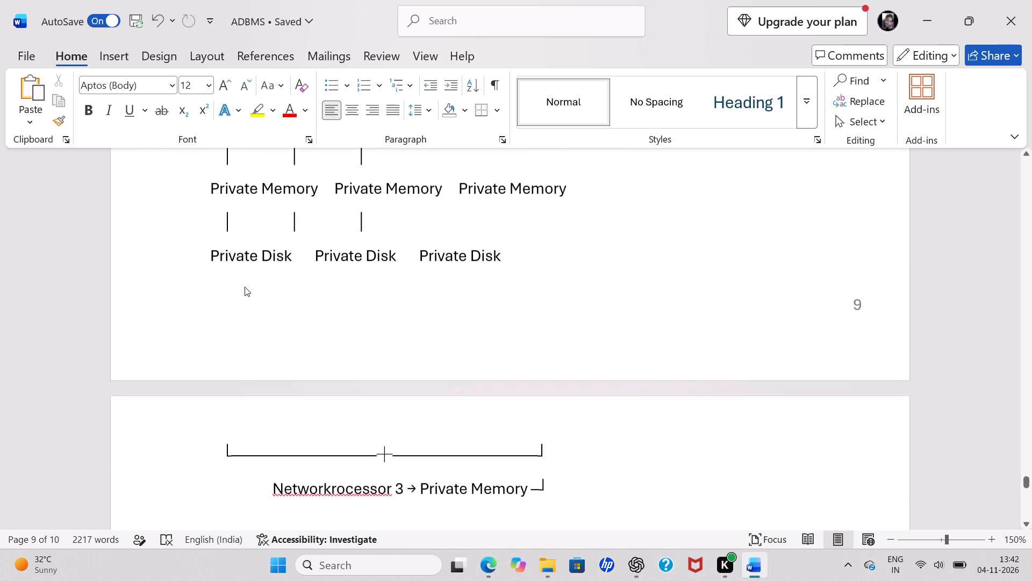
scroll(245, 287, down, 1)
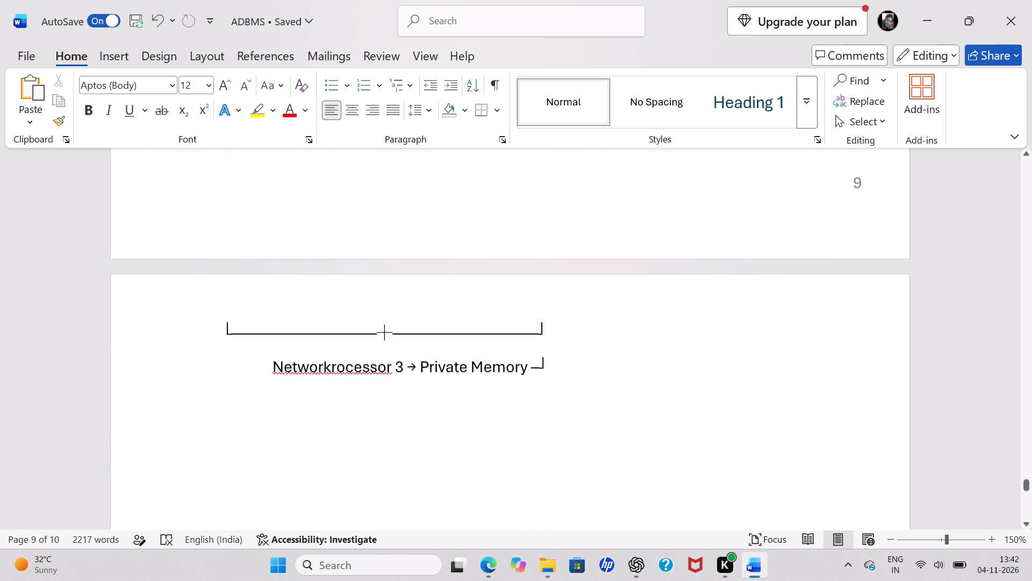
Delete all the diagram text below the boxed diagram, from "Processor 1 → Private Memory" through the "Networkrocessor 3" line.
scroll(245, 287, up, 3)
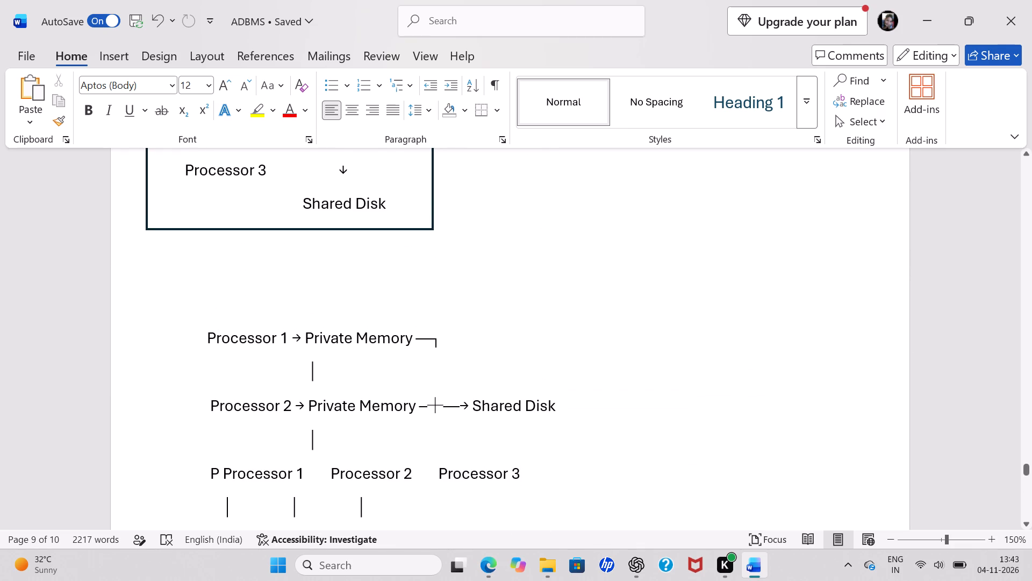
drag(207, 337, 400, 556)
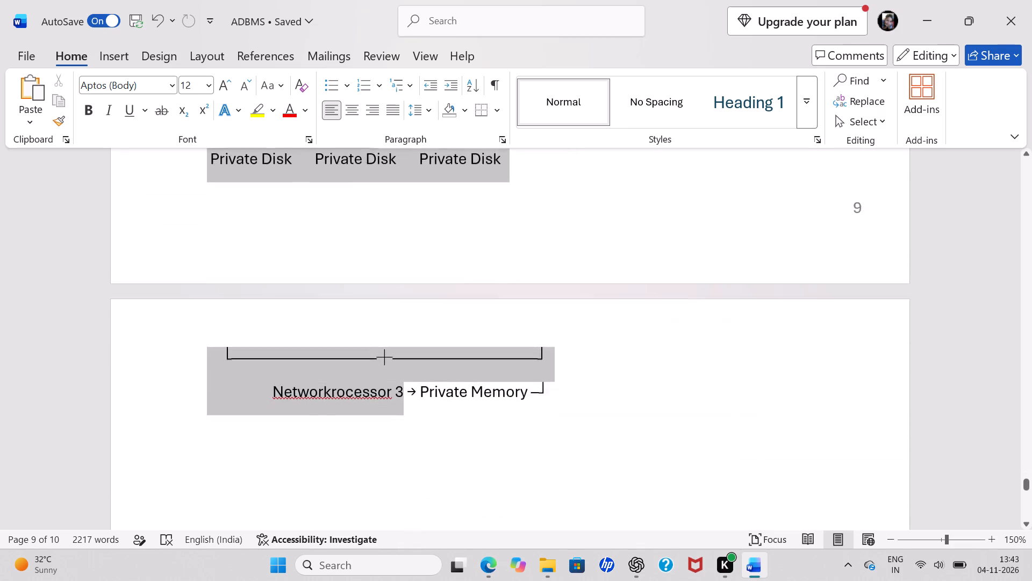
drag(400, 556, 554, 323)
key(BackSpace)
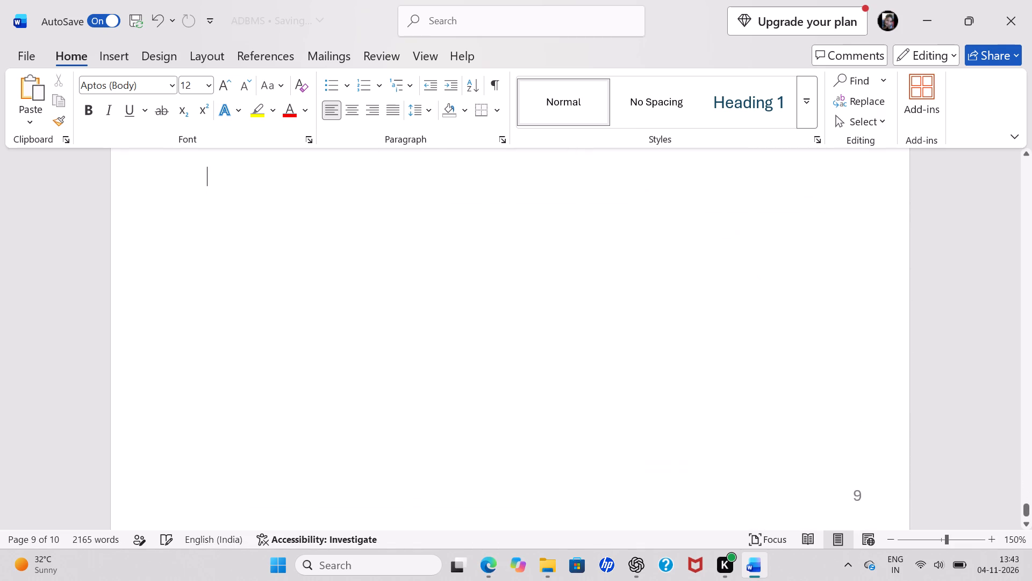
scroll(554, 323, up, 2)
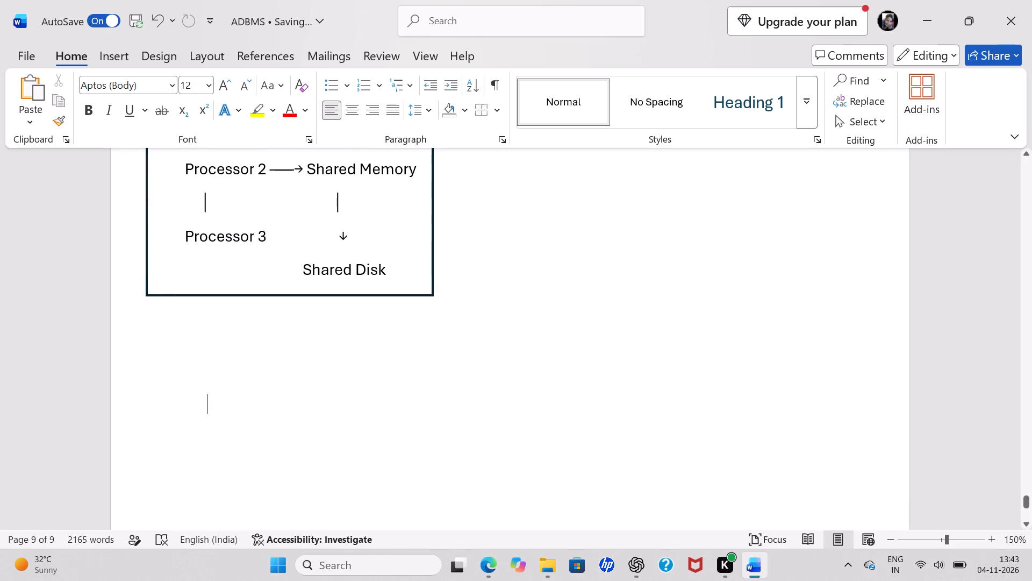
click(157, 324)
click(641, 559)
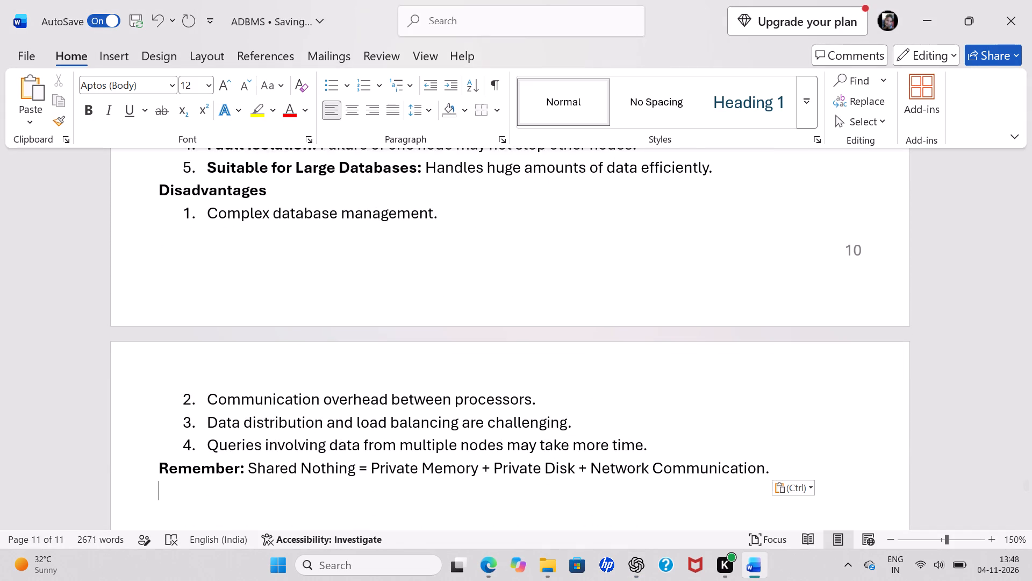
Insert a blank line between the boxed Shared Disk diagram and the Shared Nothing Architecture heading.
scroll(630, 373, up, 1)
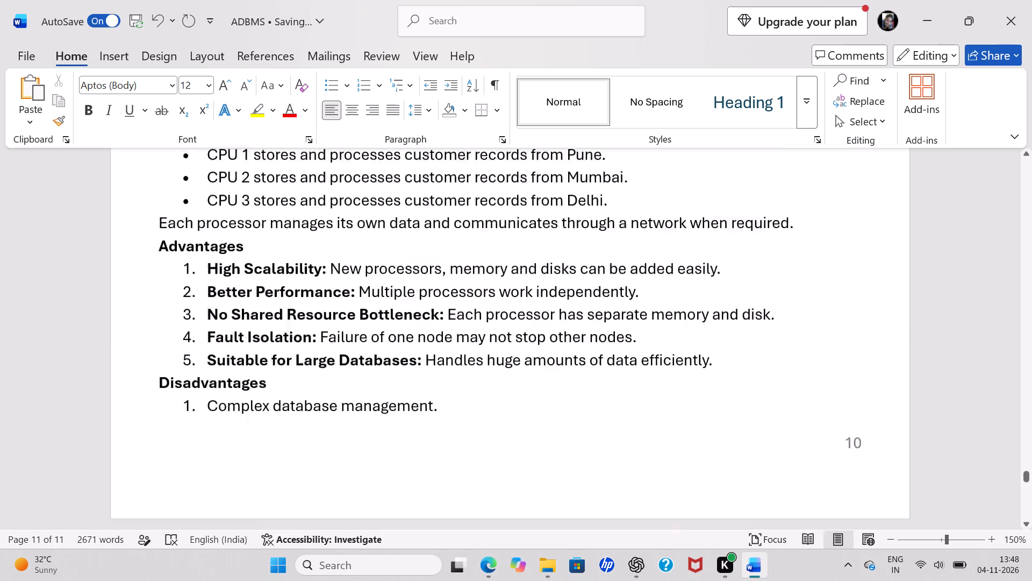
scroll(630, 373, up, 1)
click(630, 373)
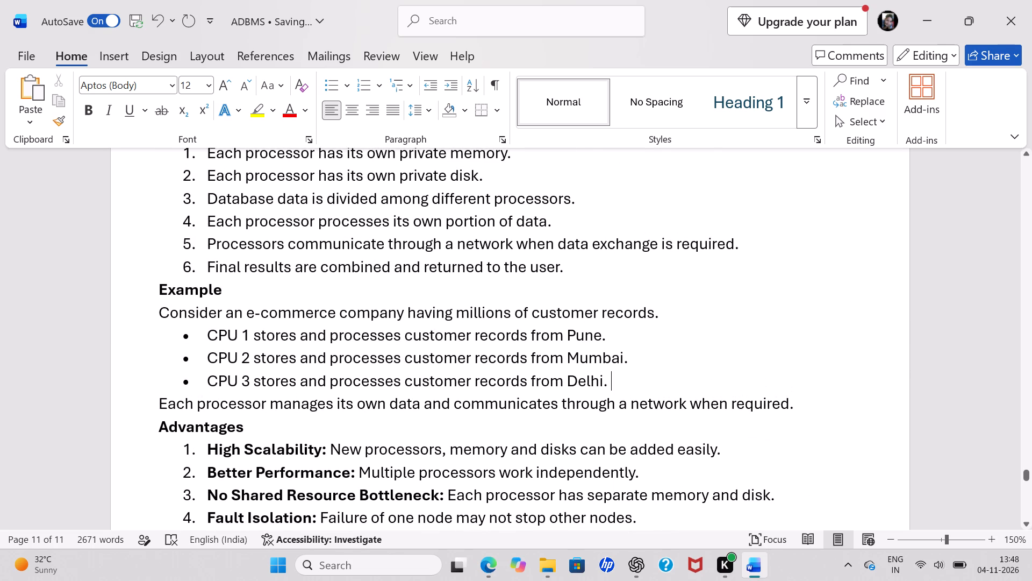
scroll(620, 316, up, 1)
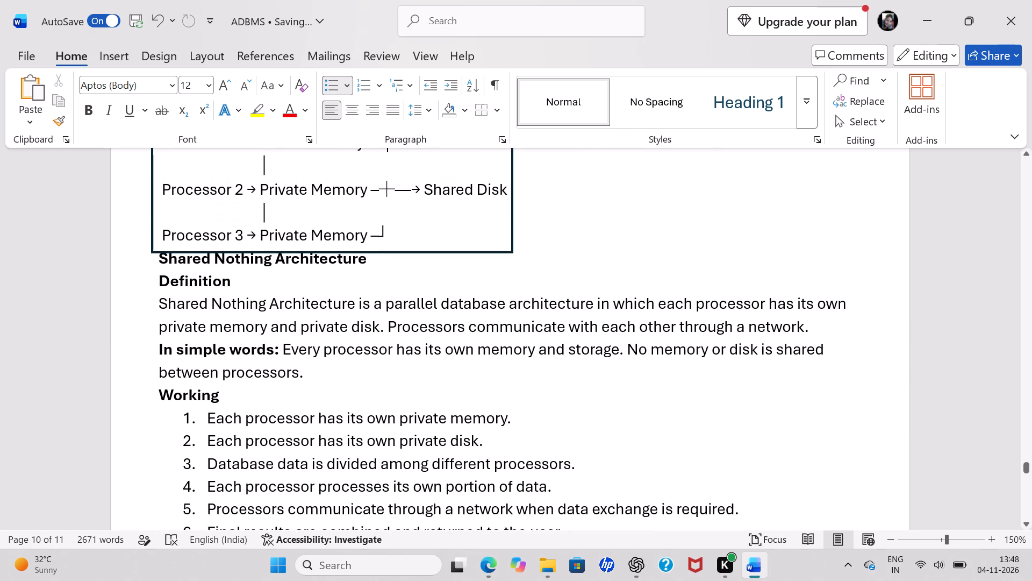
click(155, 264)
key(Return)
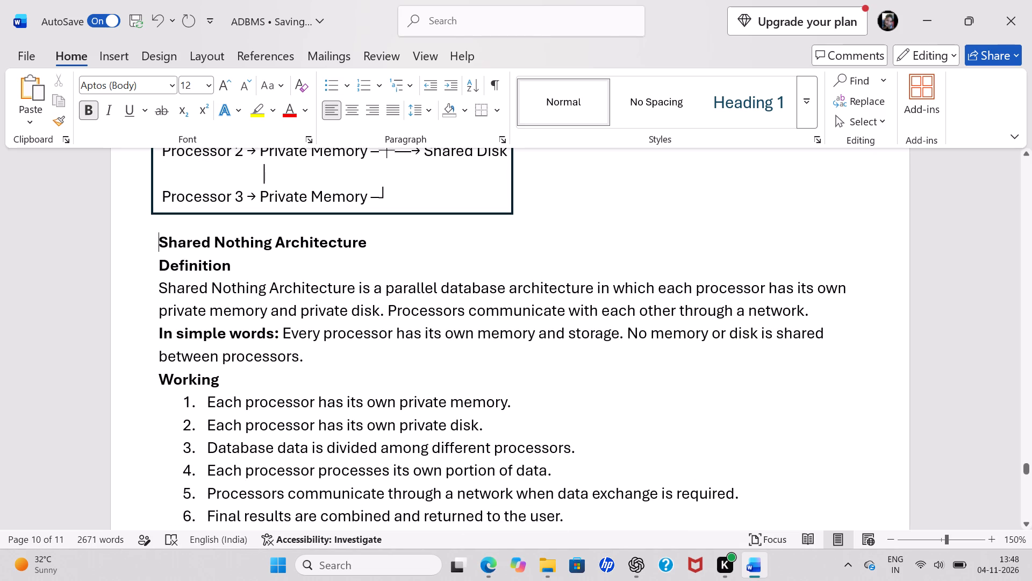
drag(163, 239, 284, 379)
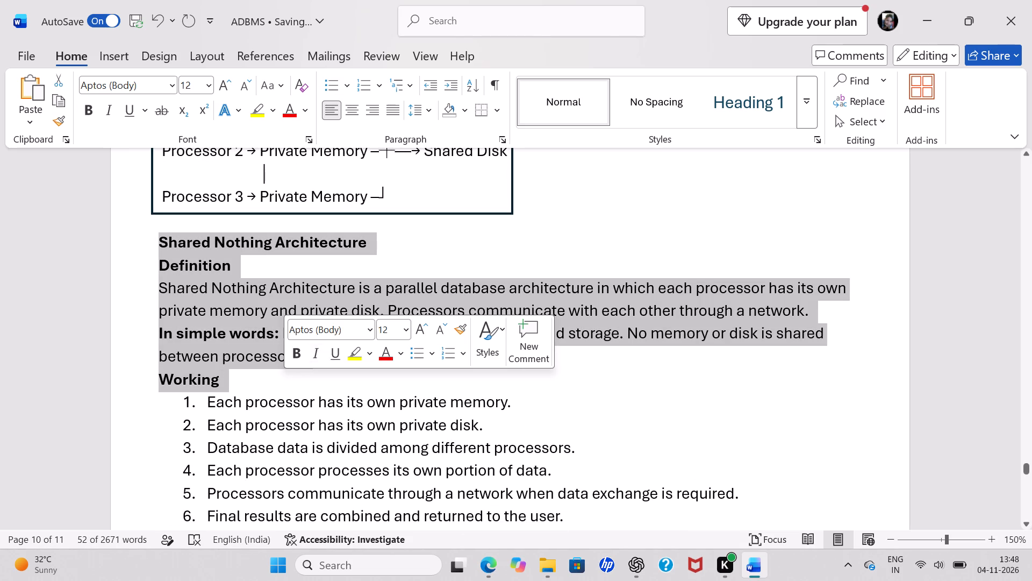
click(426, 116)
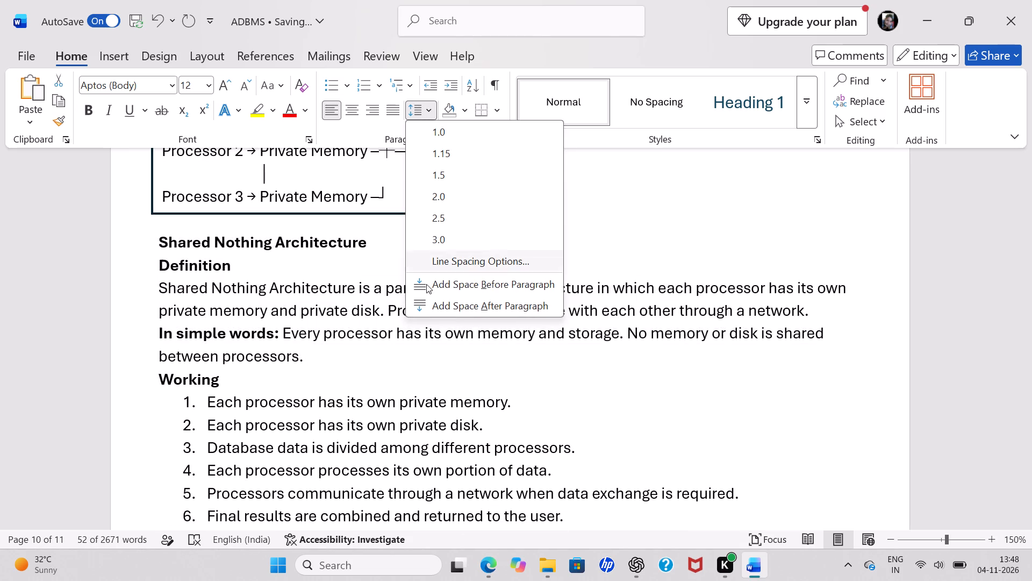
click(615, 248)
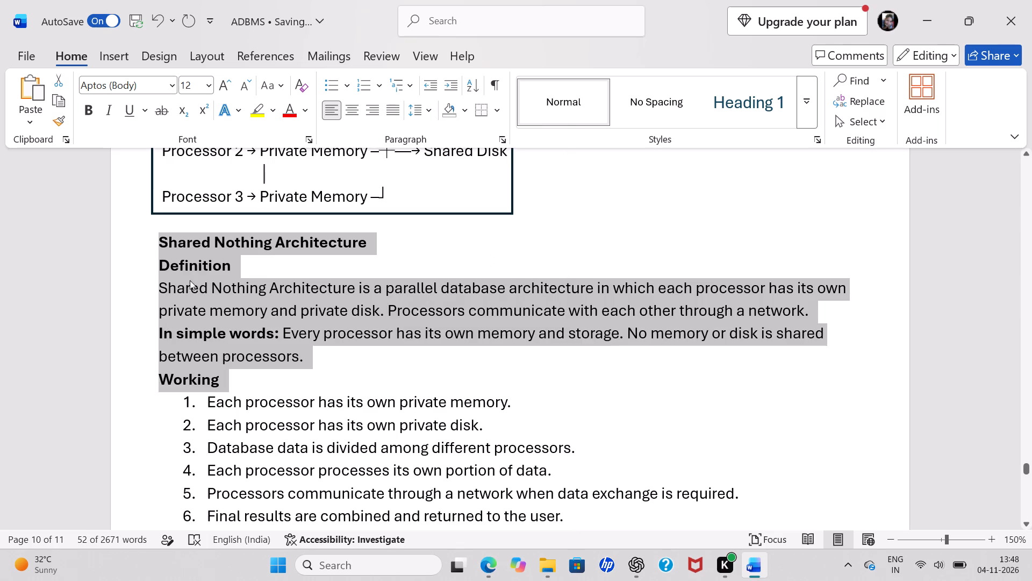
Delete the Definition subheading line under the Shared Nothing Architecture heading.
click(245, 272)
key(BackSpace)
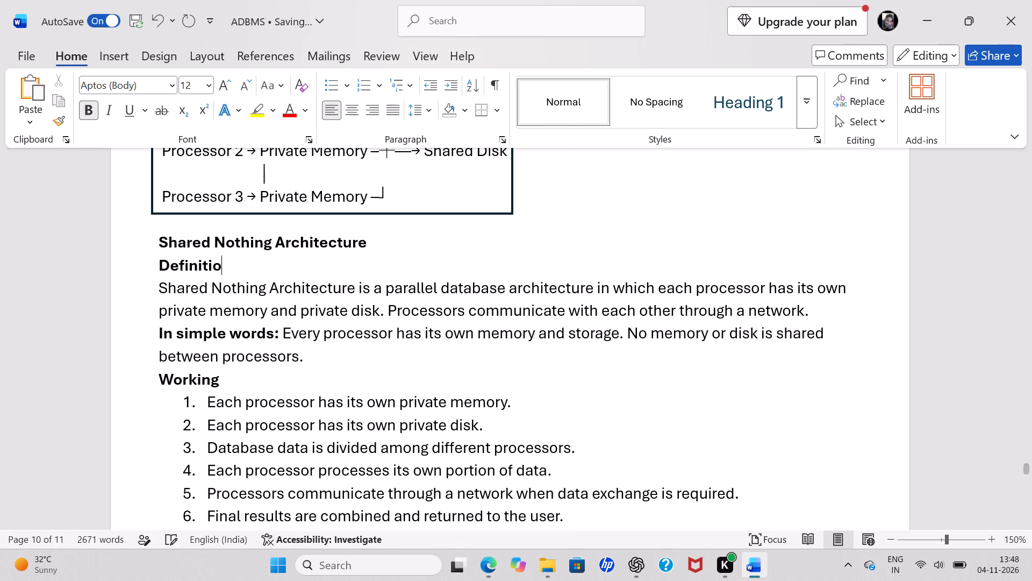
key(BackSpace)
key(BackSpace)
key(BackSpace)
key(BackSpace)
key(BackSpace)
key(BackSpace)
key(BackSpace)
key(BackSpace)
key(BackSpace)
key(BackSpace)
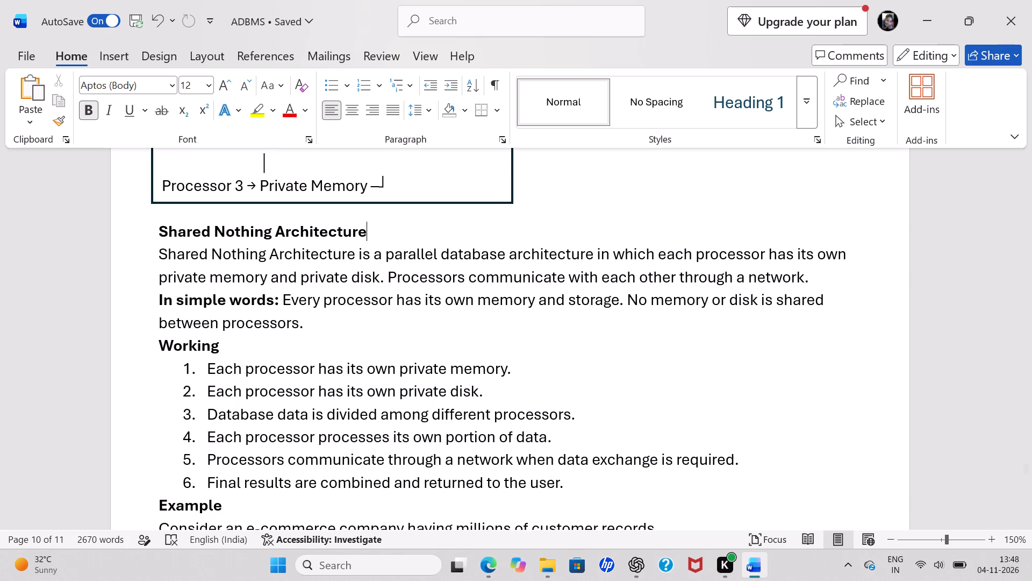
Remove the extra blank lines between the Shared Nothing Remember line and its diagram, leaving one line for a label.
scroll(415, 334, down, 1)
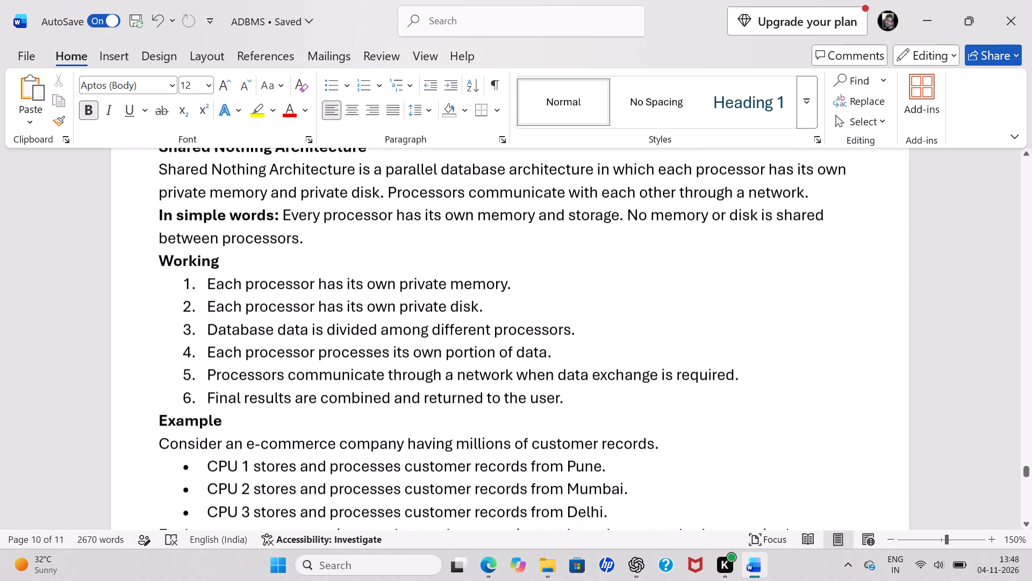
scroll(415, 334, down, 1)
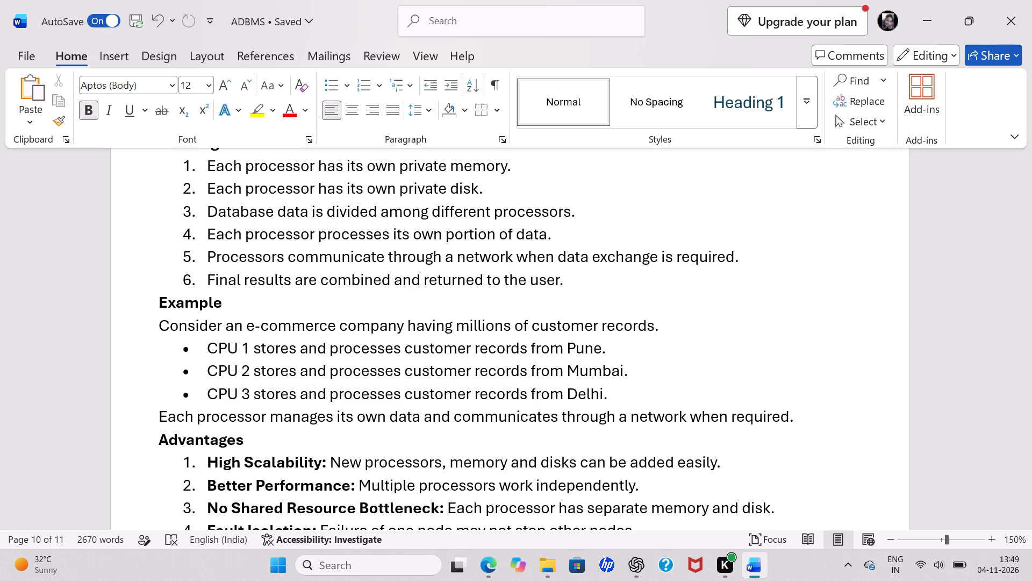
scroll(415, 334, down, 2)
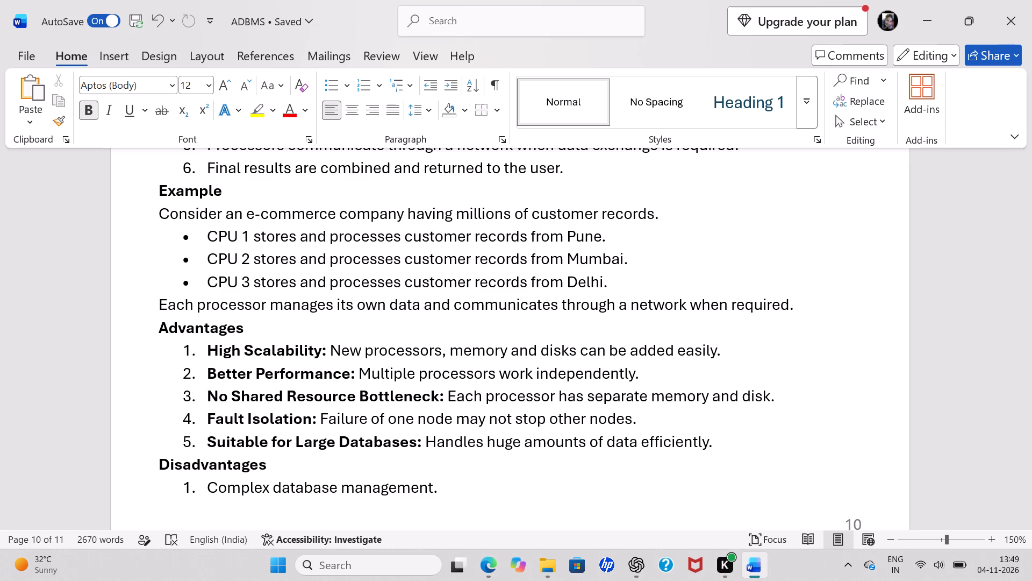
scroll(415, 334, down, 1)
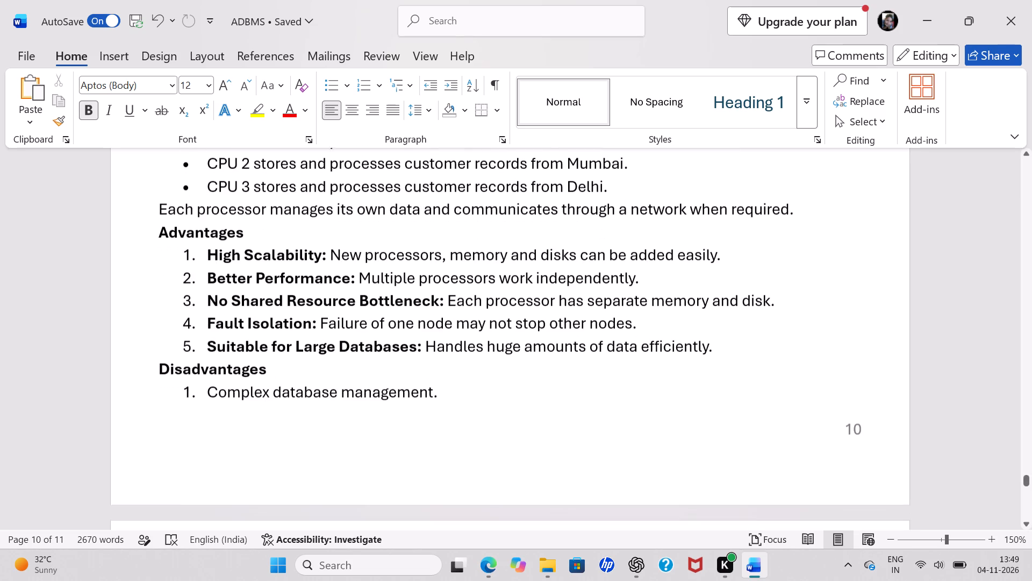
scroll(415, 334, down, 2)
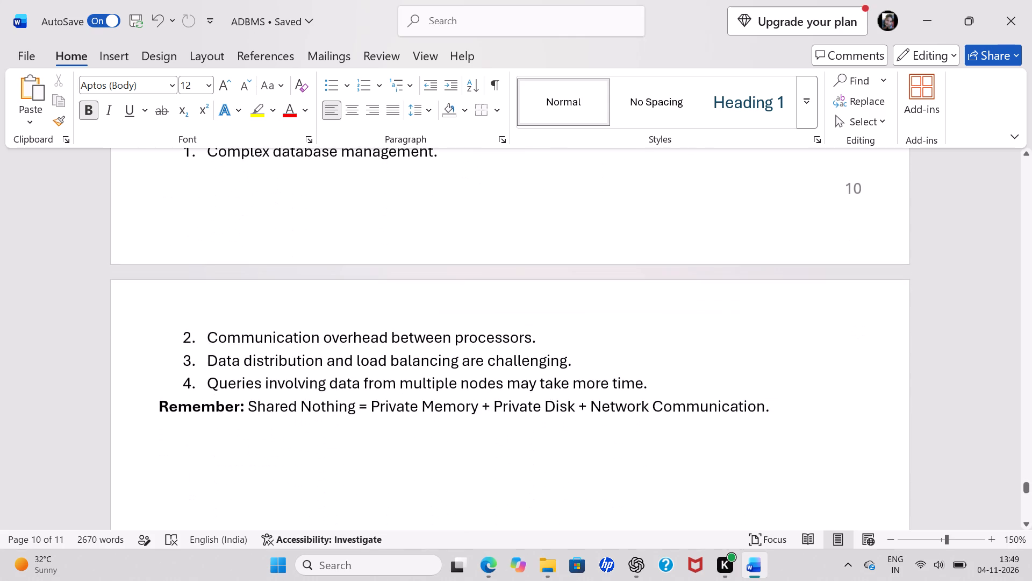
scroll(415, 334, down, 2)
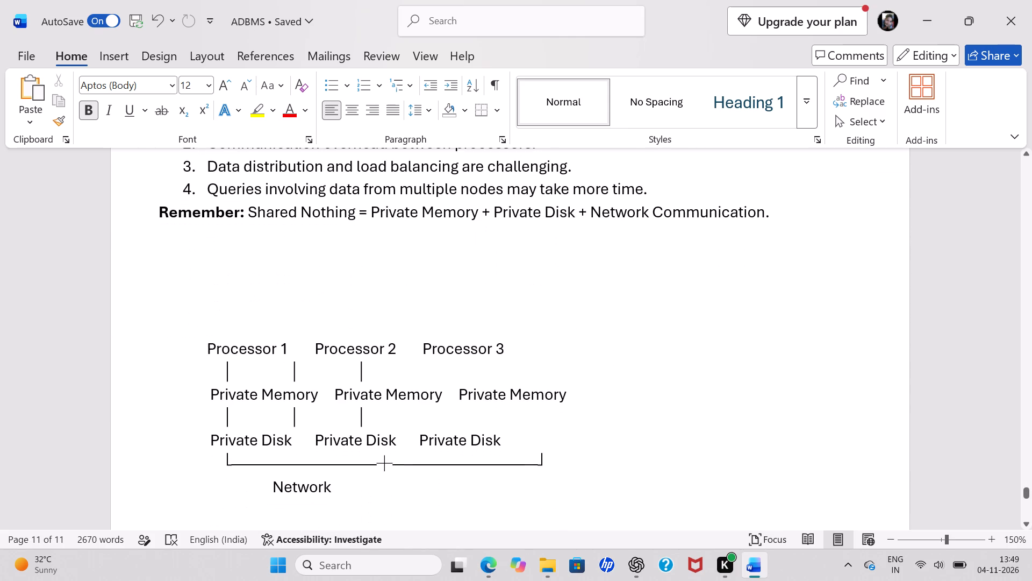
click(247, 322)
key(BackSpace)
key(BackSpace)
key(BackSpace)
key(BackSpace)
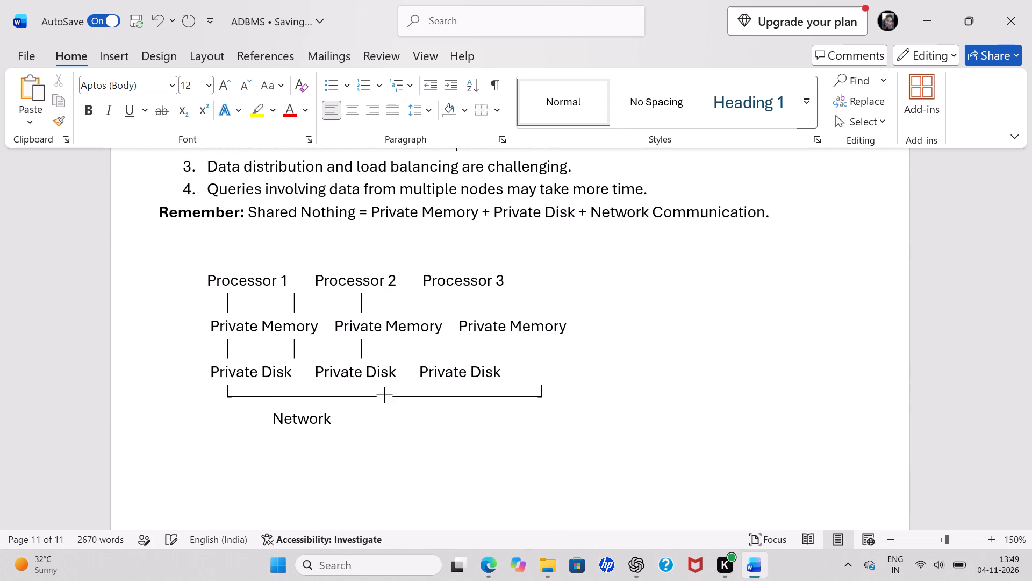
key(BackSpace)
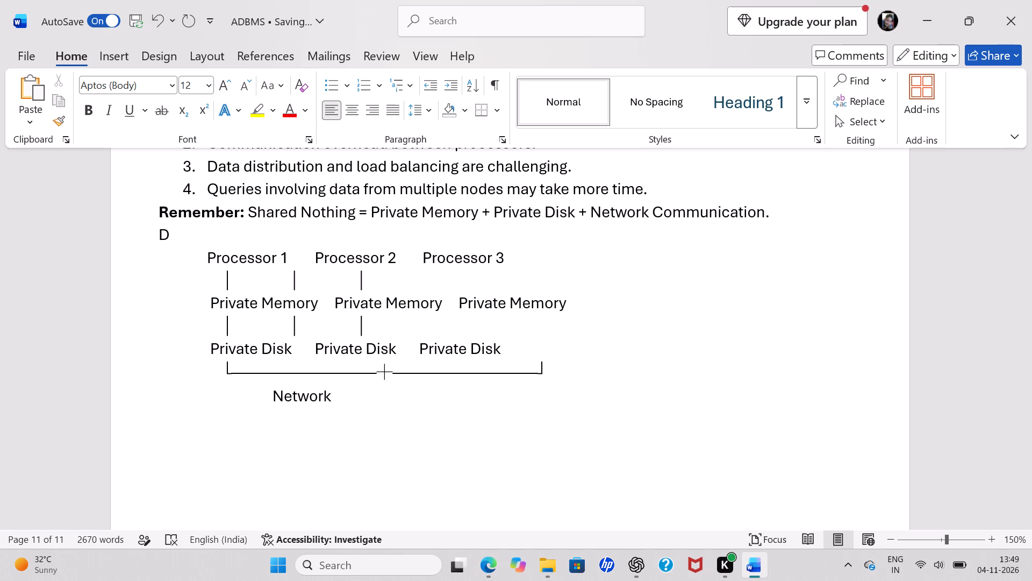
Add a bold "Diagram:" label directly above the Shared Nothing diagram.
text(iagram:)
key(space)
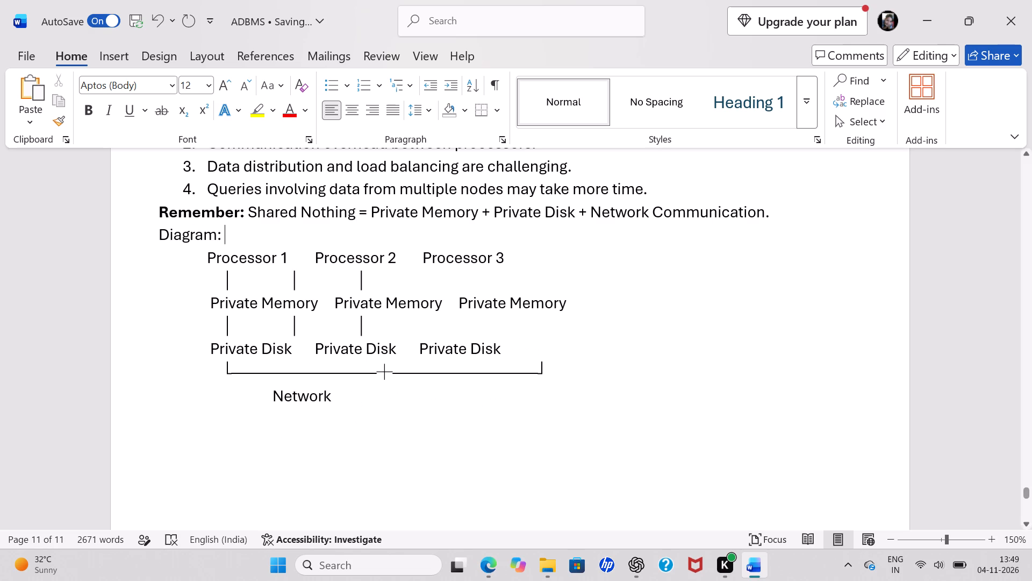
drag(233, 240, 163, 243)
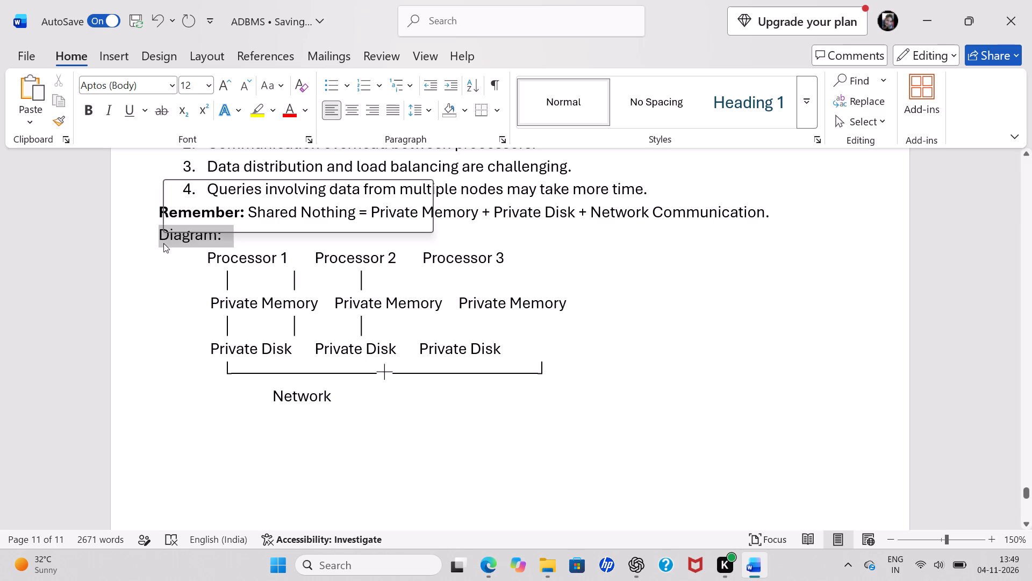
click(183, 221)
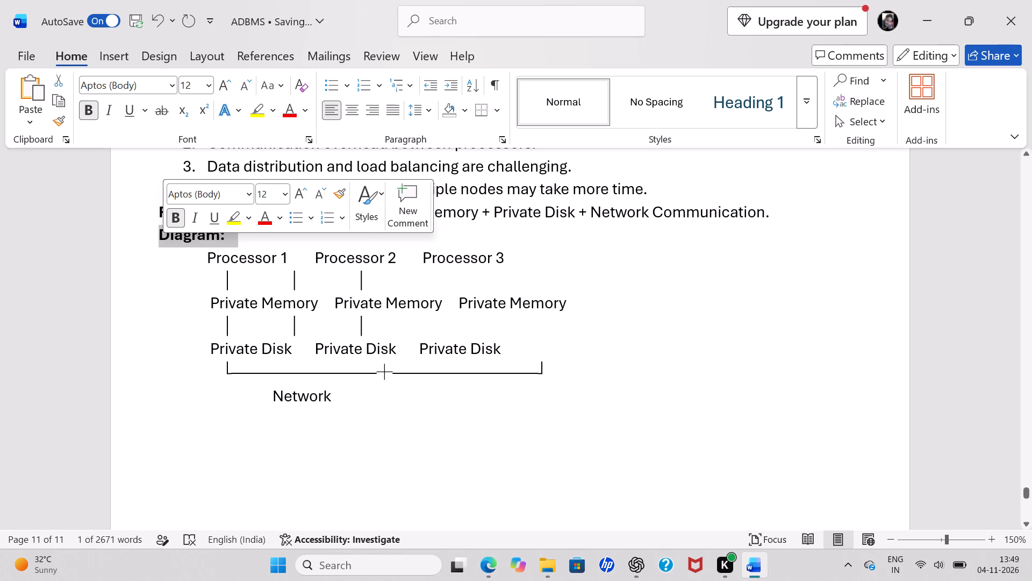
Shift the first connector in the row below the processors with spaces, so it sits between Processor 1 and its Private Memory.
click(217, 281)
key(space)
key(space)
key(space)
key(space)
key(space)
key(space)
key(space)
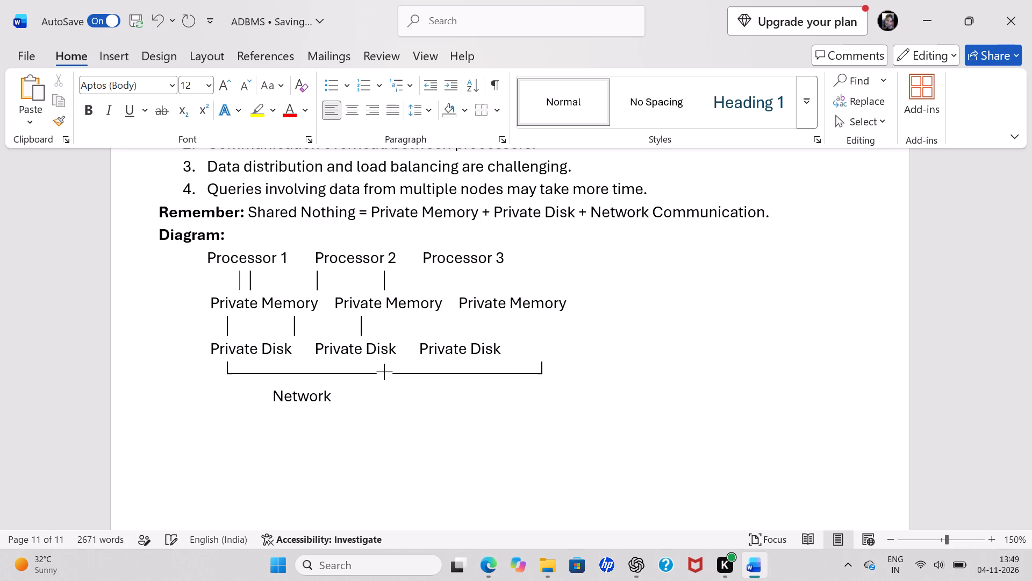
key(space)
key(space)
Space out the second connector in the same row so it sits between Processor 2 and its Private Memory.
click(314, 280)
key(space)
key(space)
key(space)
key(space)
key(space)
key(space)
key(space)
key(space)
key(space)
key(space)
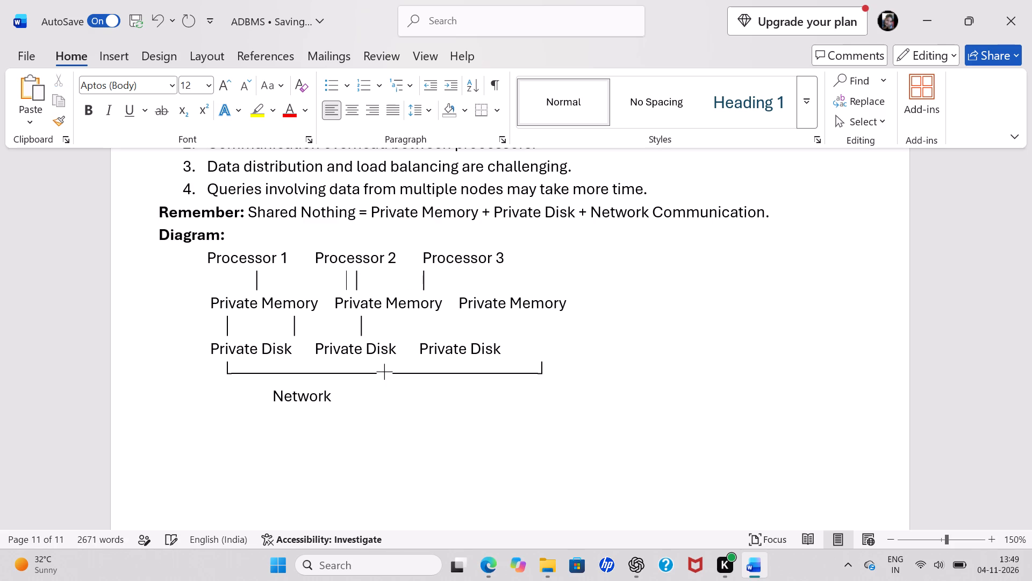
key(space)
Space out the third connector in the same row so it sits between Processor 3 and its Private Memory.
click(407, 281)
key(space)
key(space)
key(space)
key(space)
key(space)
key(space)
key(space)
key(space)
key(space)
key(space)
key(space)
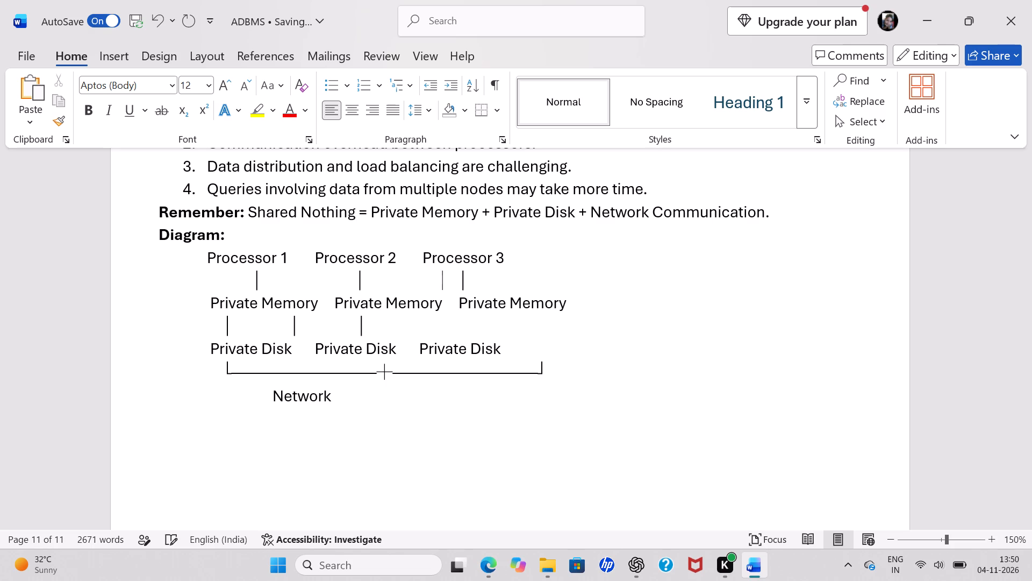
key(space)
key(space)
key(space)
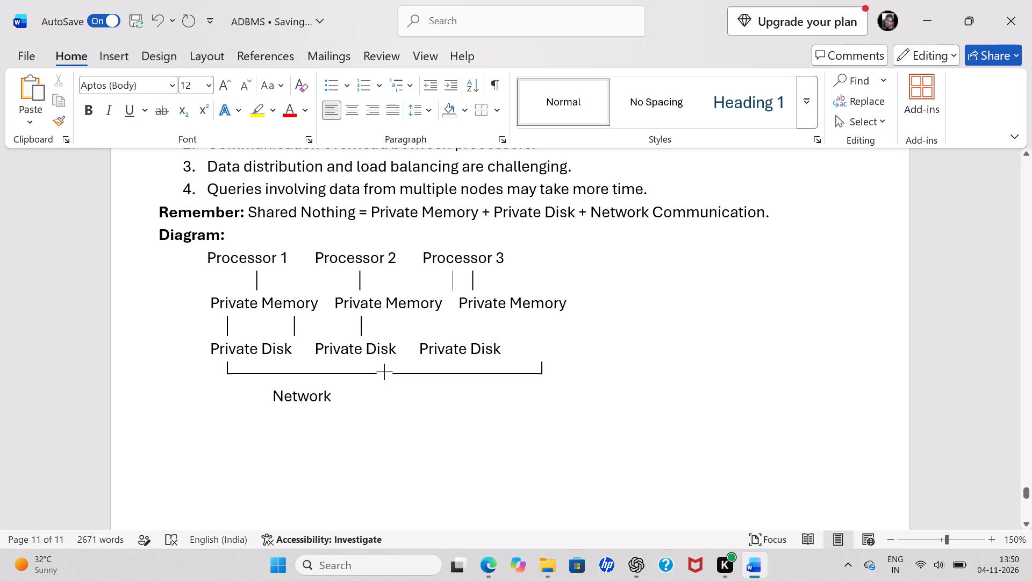
Shift the Processor 3 label with spaces so it sits centred above its connector.
click(411, 253)
key(space)
key(space)
key(space)
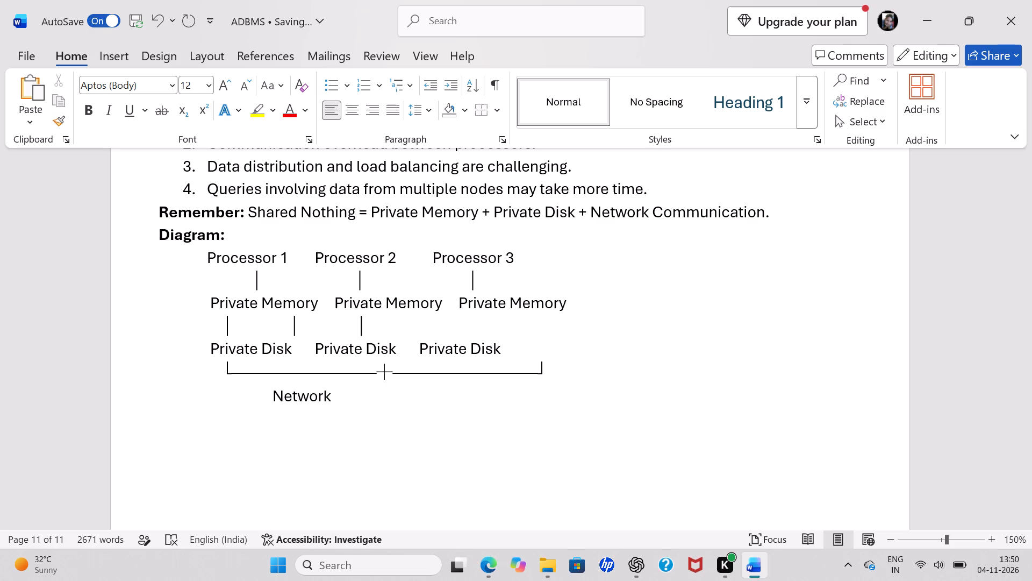
Shift the first connector in the row below the Private Memory labels so it lines up with the Processor 1 connector above.
click(223, 323)
key(space)
key(space)
key(space)
key(space)
key(space)
key(space)
key(space)
key(space)
key(space)
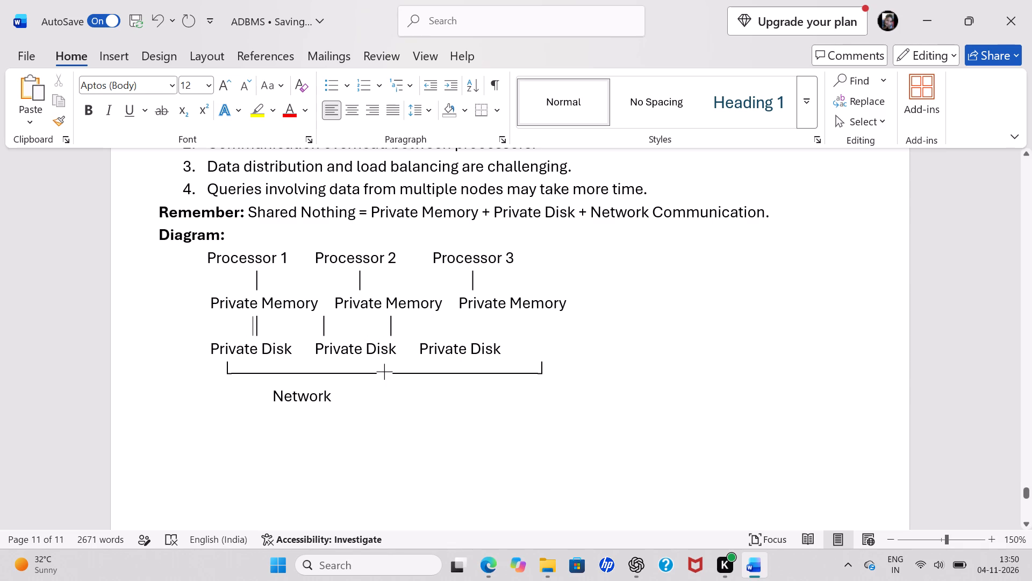
Space out the second connector in the same row so it lines up with the Processor 2 connector above.
click(315, 321)
key(space)
key(space)
key(space)
key(space)
key(space)
key(space)
key(space)
key(space)
key(space)
key(space)
key(space)
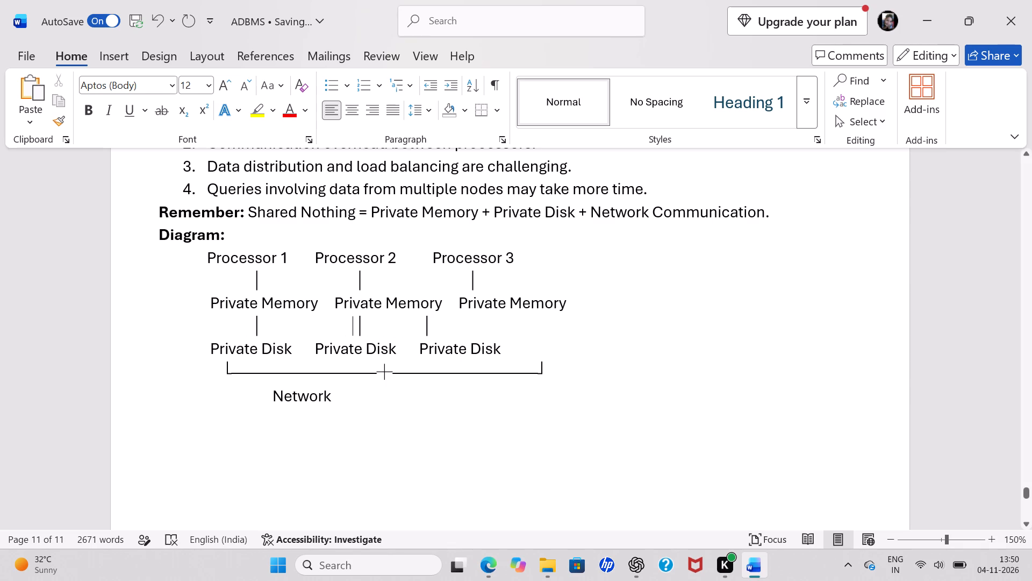
Space out the third connector in the same row so it lines up with the Processor 3 connector above.
click(418, 319)
key(space)
key(space)
key(space)
key(space)
key(space)
key(space)
key(space)
key(space)
key(space)
key(space)
key(space)
key(space)
key(space)
key(space)
Shift the third Private Disk label with spaces so it sits beneath the third Private Memory label.
click(418, 348)
key(space)
key(space)
key(space)
key(space)
key(space)
key(space)
key(space)
key(space)
key(space)
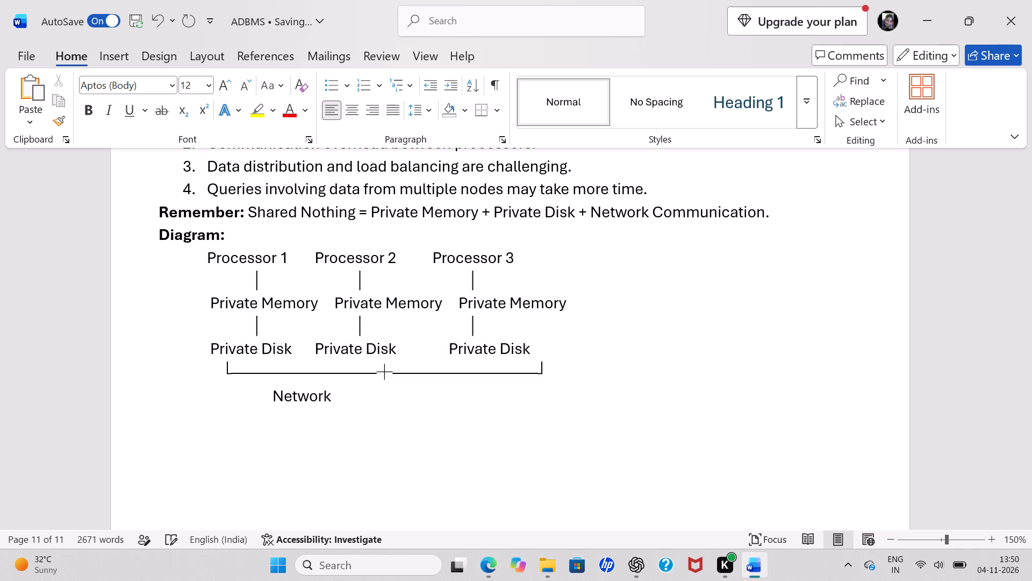
key(space)
key(space)
key(space)
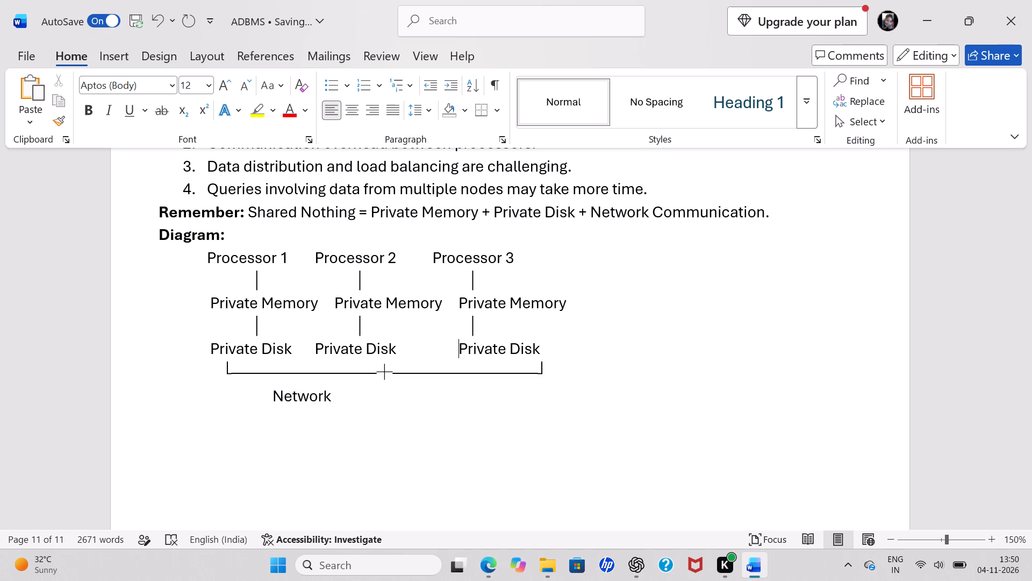
click(446, 348)
key(space)
key(space)
key(space)
key(space)
key(space)
key(space)
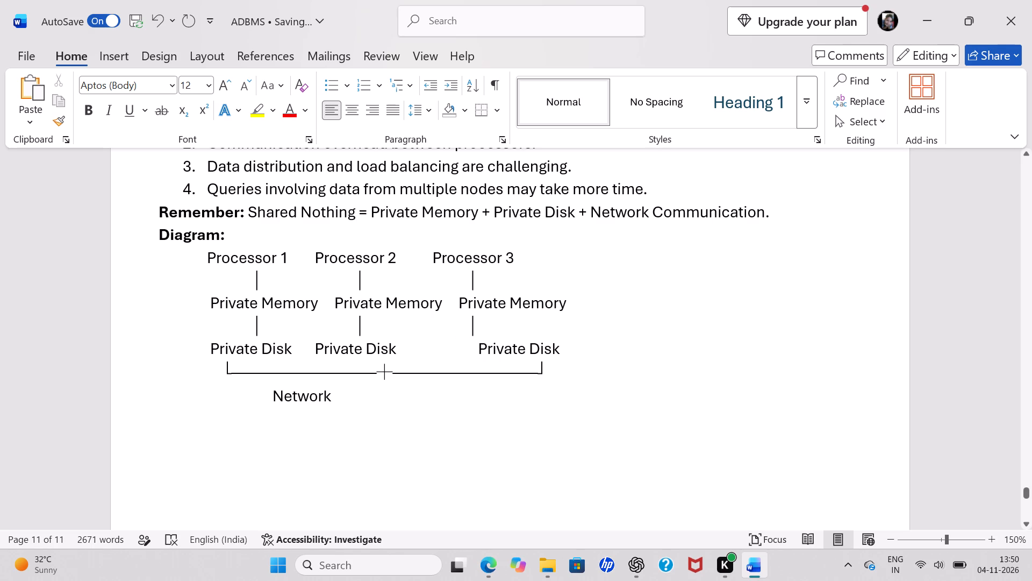
Shift the connector above the third Private Disk with spaces so it sits over the middle of that label.
click(464, 329)
key(space)
key(space)
key(space)
key(space)
key(space)
key(space)
key(space)
key(space)
key(space)
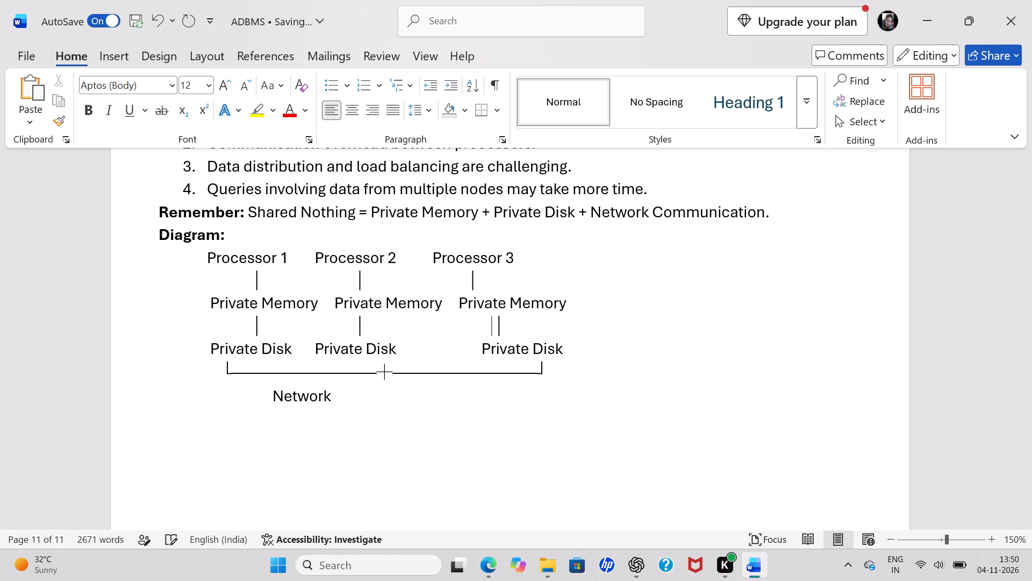
key(space)
key(space)
key(space)
key(space)
key(space)
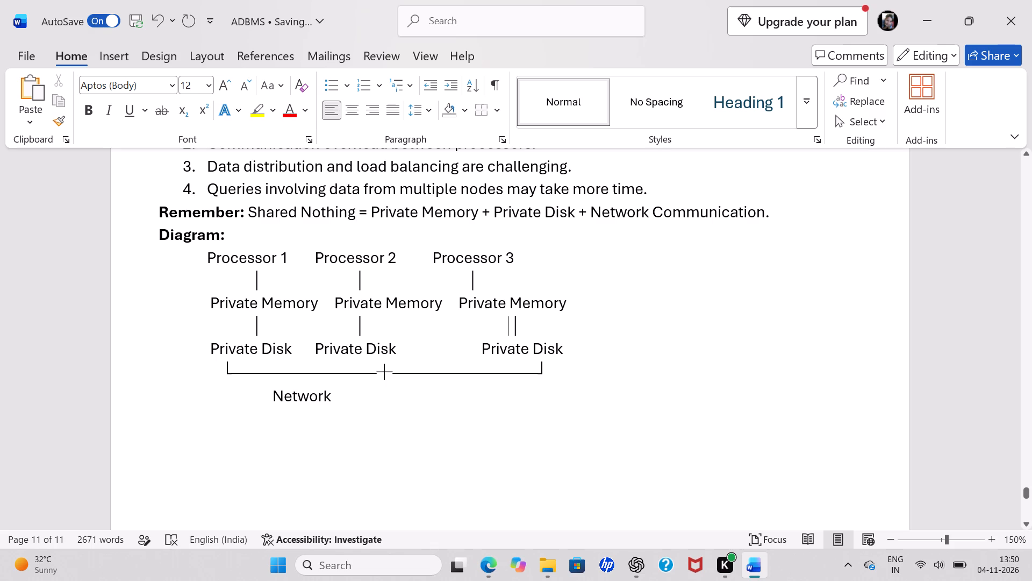
Shift the third Private Memory label with spaces so it starts nearly level with the third Private Disk label below.
click(457, 304)
key(space)
key(space)
key(space)
key(space)
key(space)
key(space)
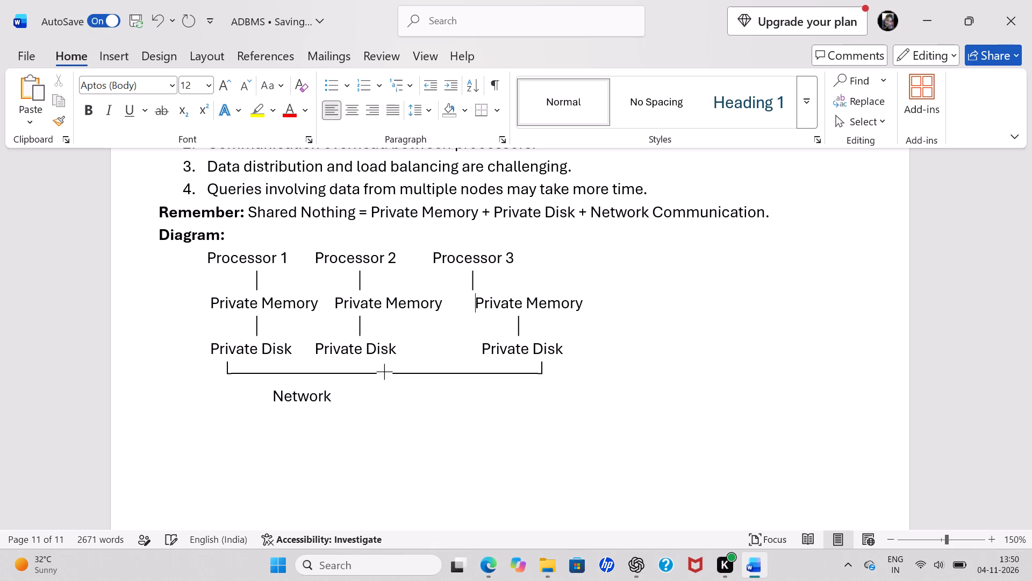
Shift the connector between Processor 3 and its Private Memory so it lines up with the lower connector in that column.
click(467, 282)
key(space)
key(space)
key(space)
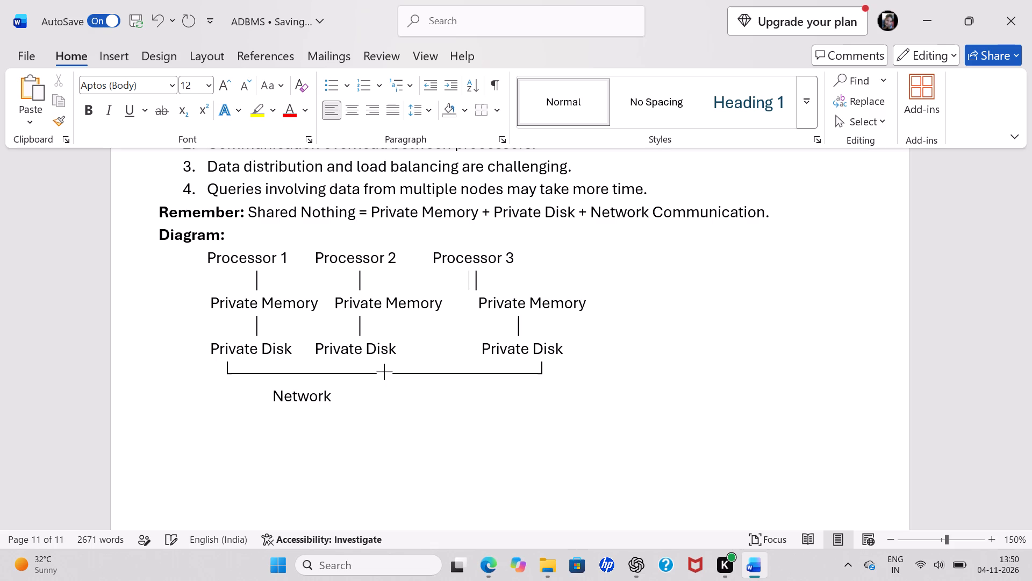
key(space)
key(space)
key(space)
key(space)
key(space)
key(space)
key(space)
key(space)
key(space)
key(space)
Shift the Processor 3 label with spaces so it sits above its connector and Private Memory.
click(430, 260)
key(space)
key(space)
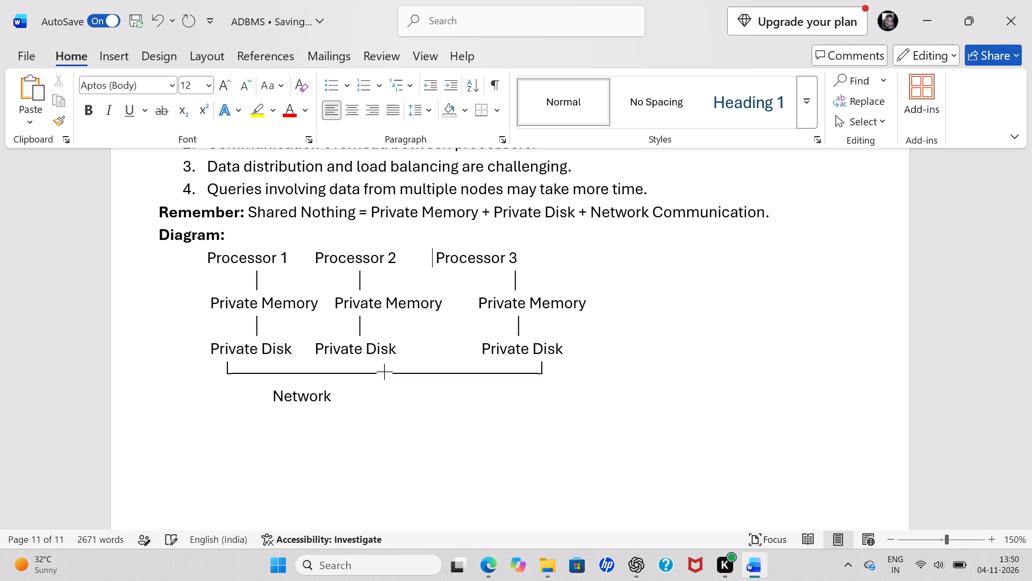
key(space)
key(space)
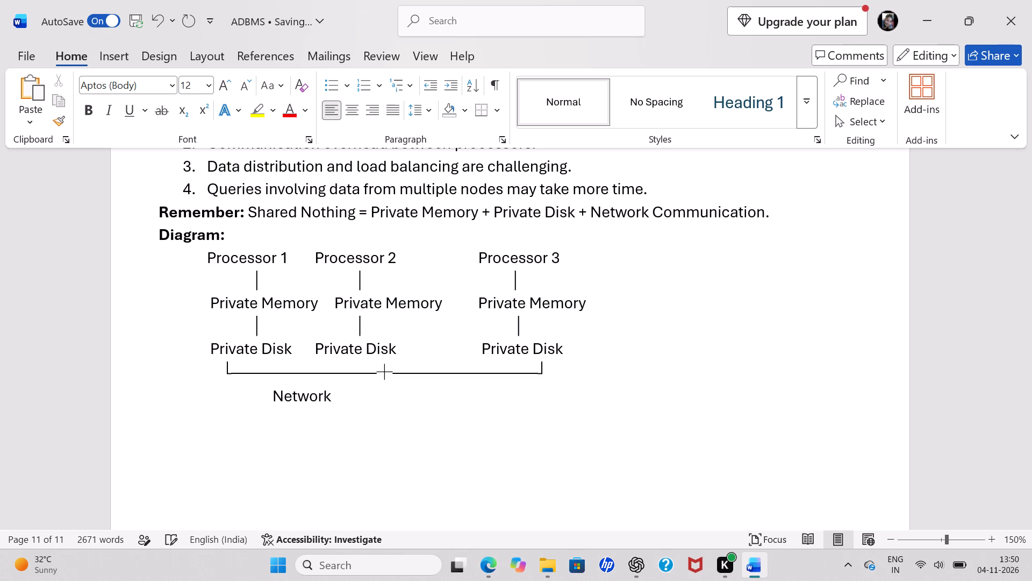
Nudge the Processor 2 label and the Private Memory label below it with spaces so their starts nearly align.
click(313, 255)
key(space)
key(space)
key(space)
key(space)
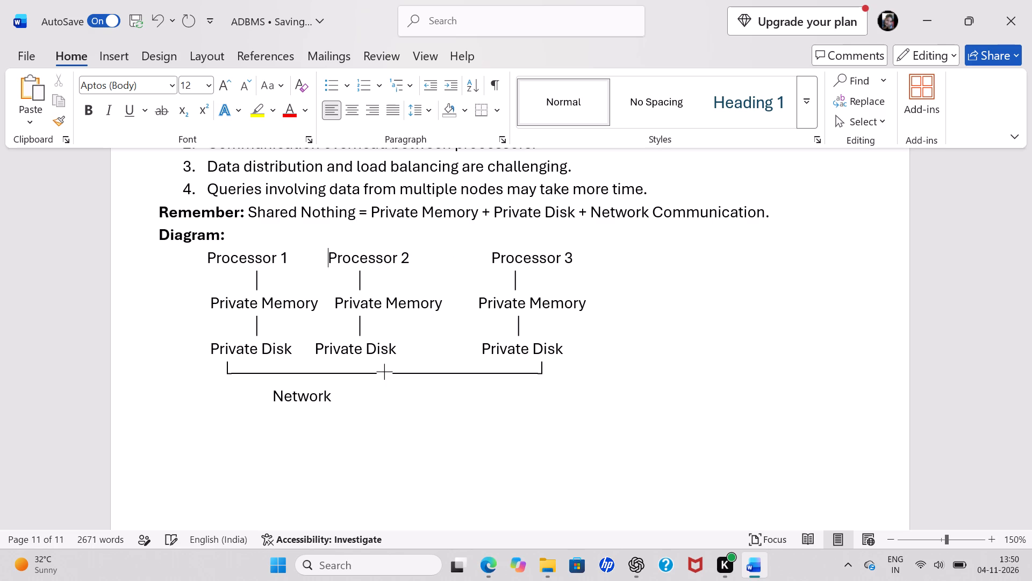
click(333, 300)
key(space)
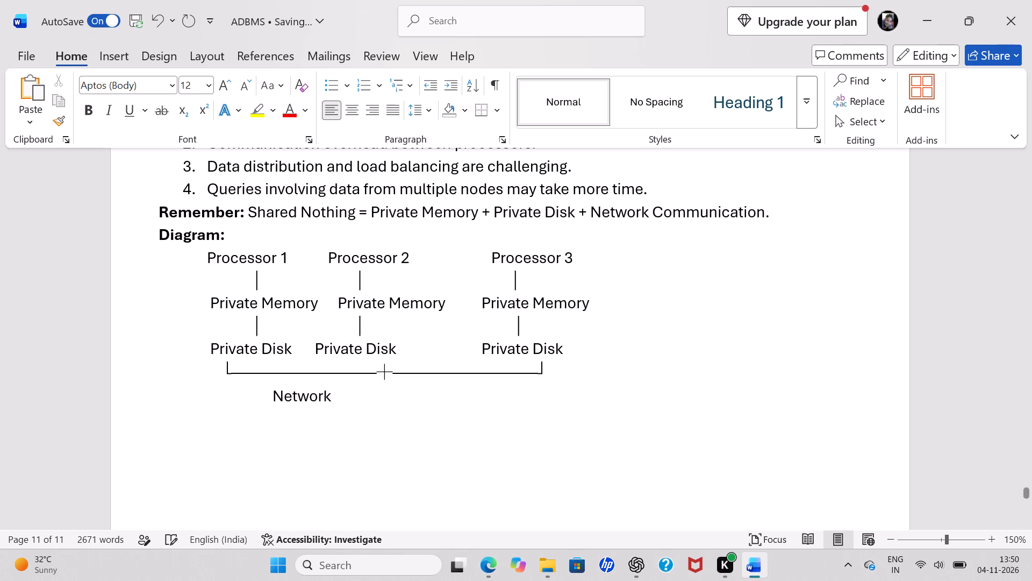
Shift the second Private Disk label with spaces so it sits beneath the second Private Memory label.
click(314, 346)
key(space)
key(space)
key(space)
key(space)
key(space)
key(space)
key(space)
key(space)
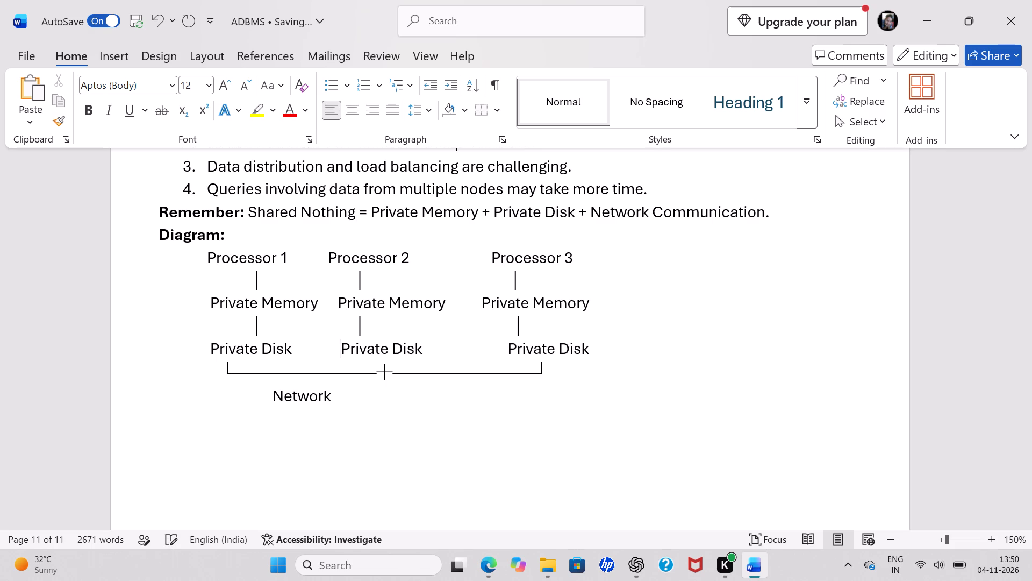
key(space)
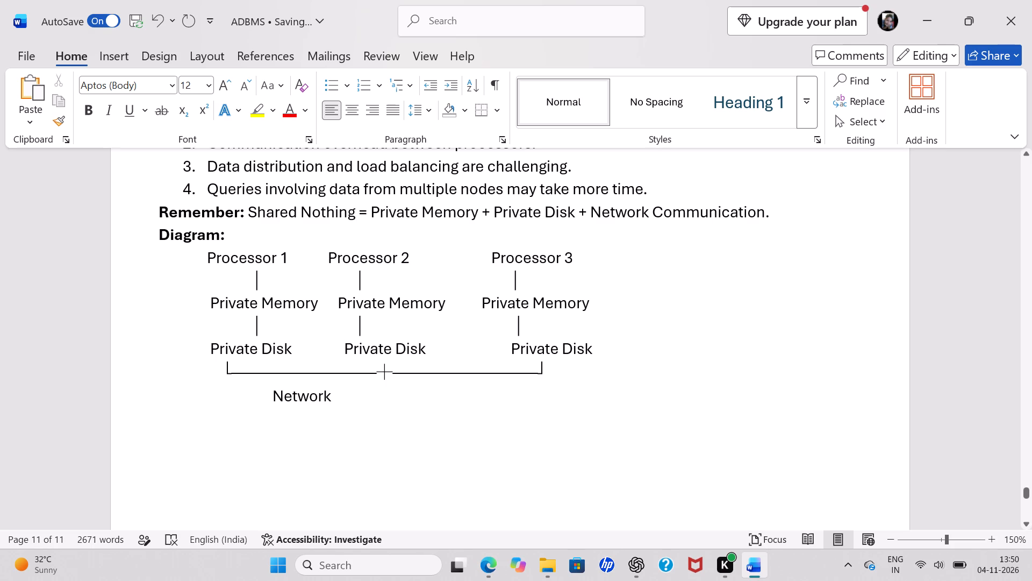
Remove extra spaces before the third Private Disk label so it sits centred beneath its Private Memory.
click(507, 353)
key(BackSpace)
key(BackSpace)
key(BackSpace)
key(BackSpace)
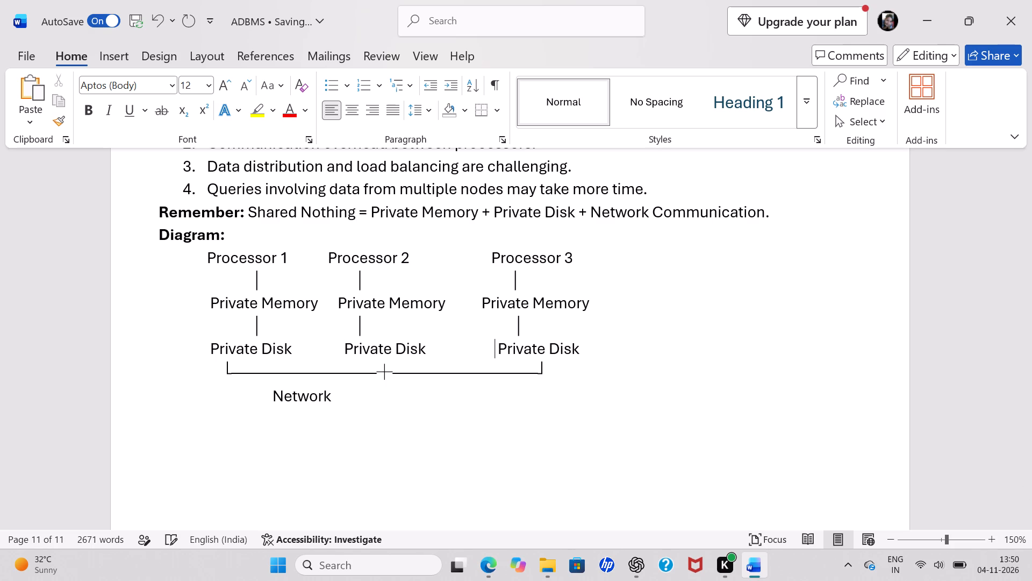
key(BackSpace)
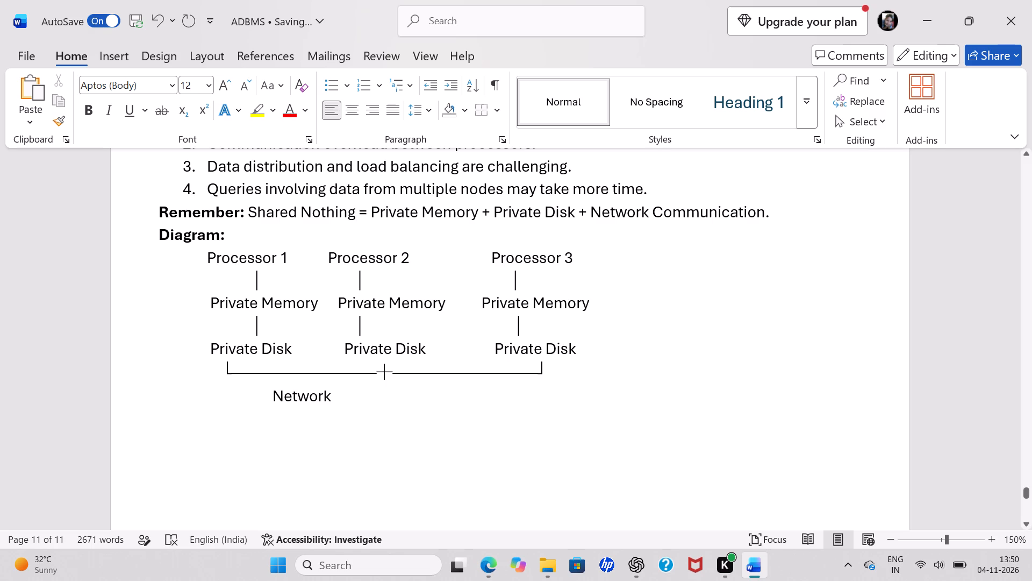
Shift the Network label with spaces so it is centred beneath the junction of the bracket line.
click(270, 400)
key(space)
key(space)
key(space)
key(space)
key(space)
key(space)
key(space)
key(space)
key(space)
key(space)
key(space)
key(space)
key(space)
key(space)
key(space)
key(space)
key(space)
key(space)
key(space)
key(space)
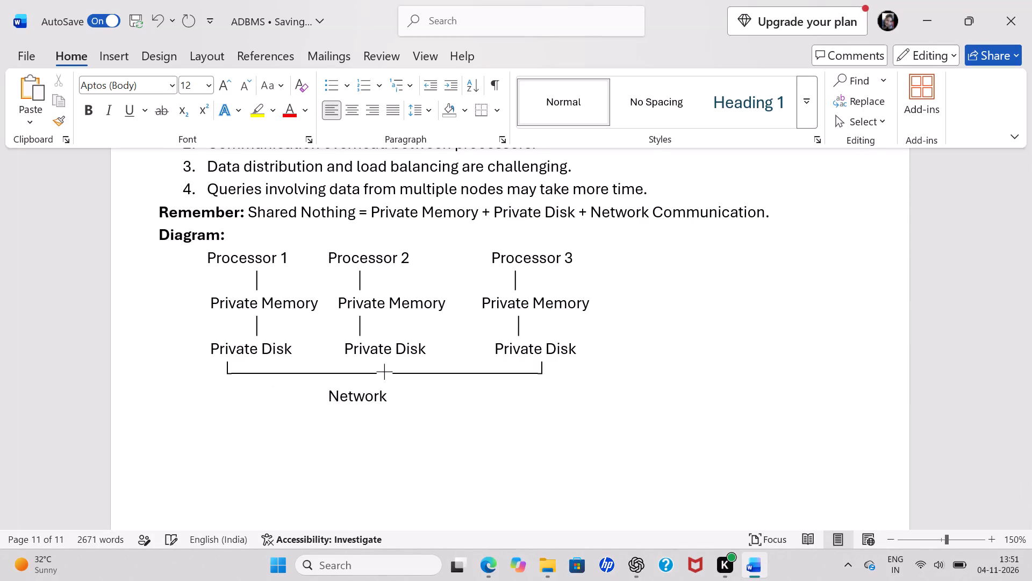
key(space)
key(space)
key(space)
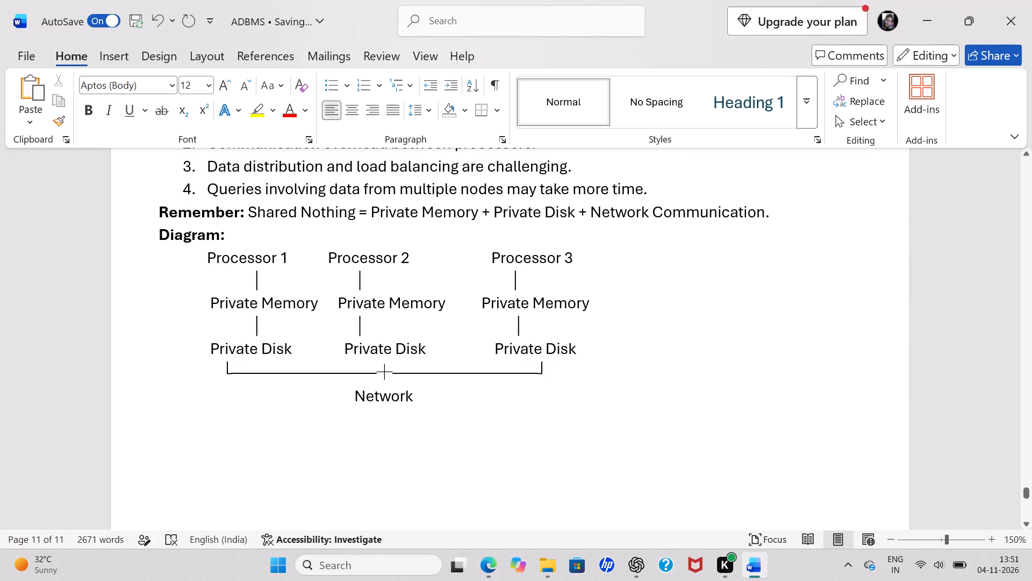
Draw a rectangle about 10.7 cm wide and 4.26 cm high around the whole Shared Nothing diagram.
click(123, 47)
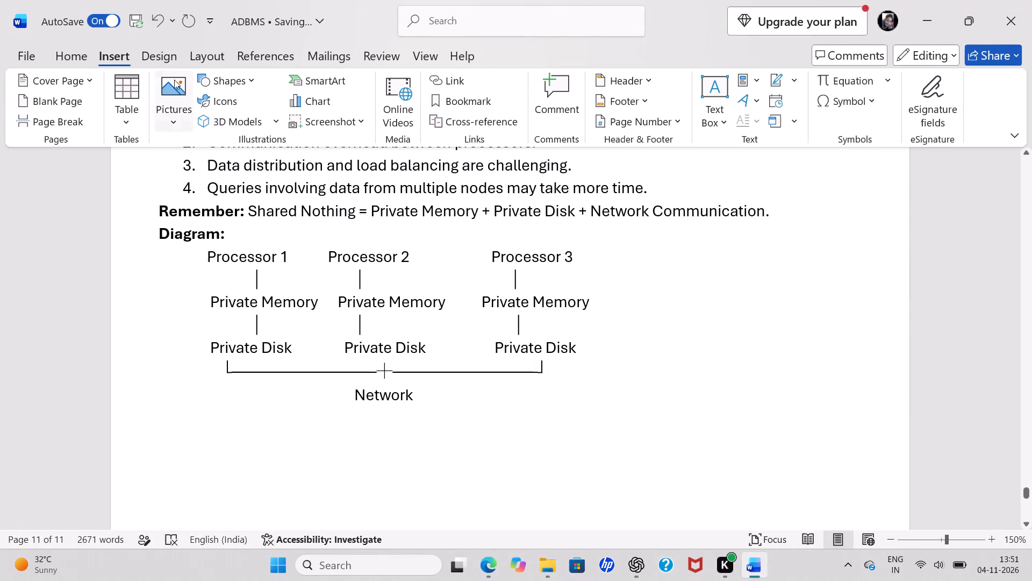
click(225, 78)
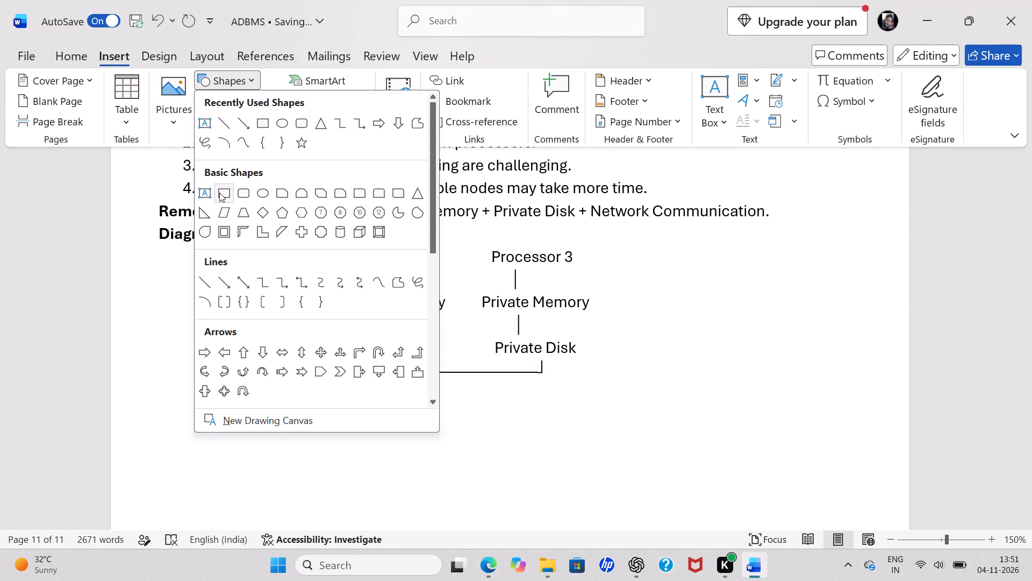
click(219, 193)
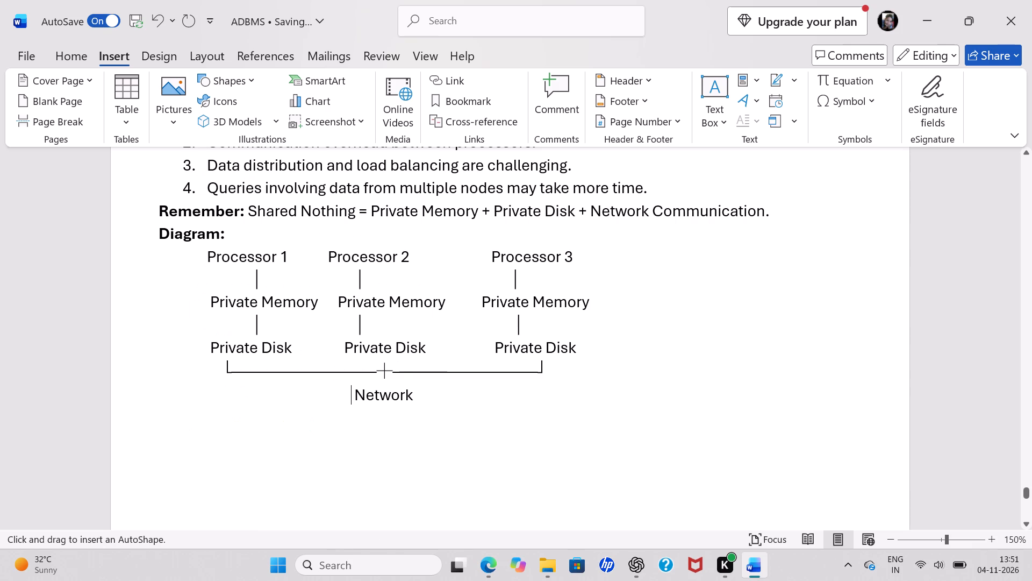
drag(202, 243, 580, 402)
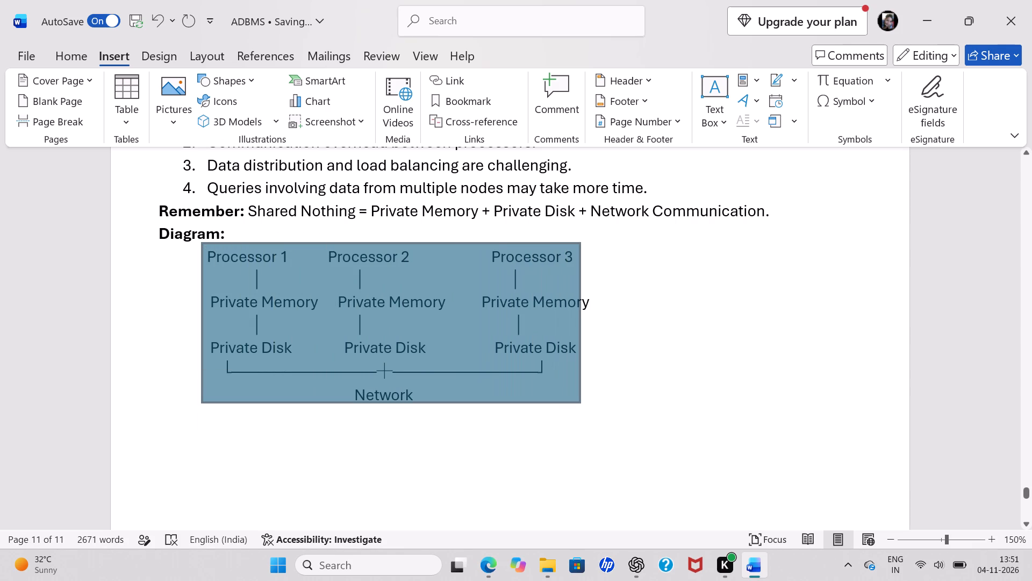
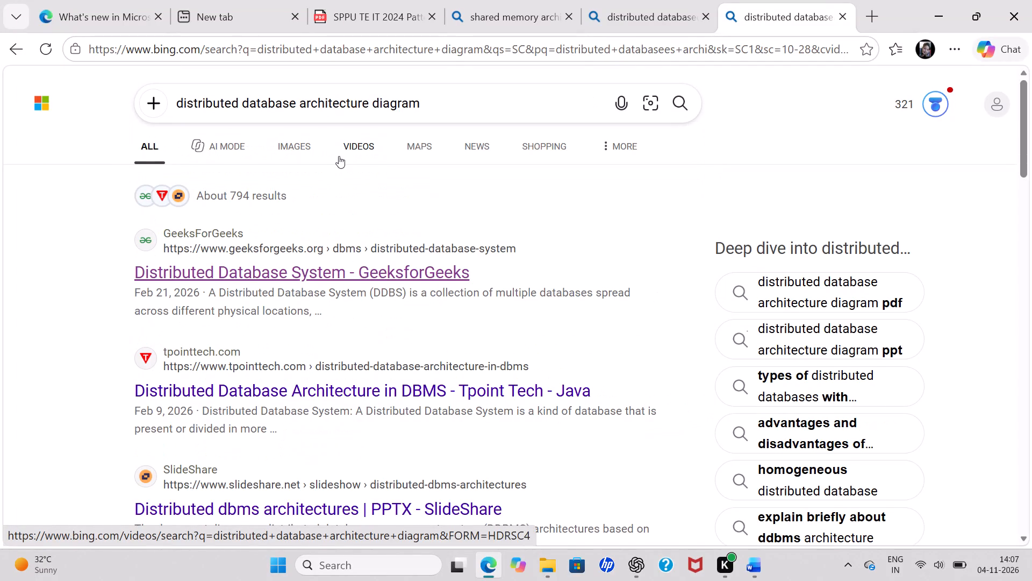
Open the GeeksforGeeks Distributed Database System article and look through it for a usable architecture diagram, then return to the search results.
click(345, 269)
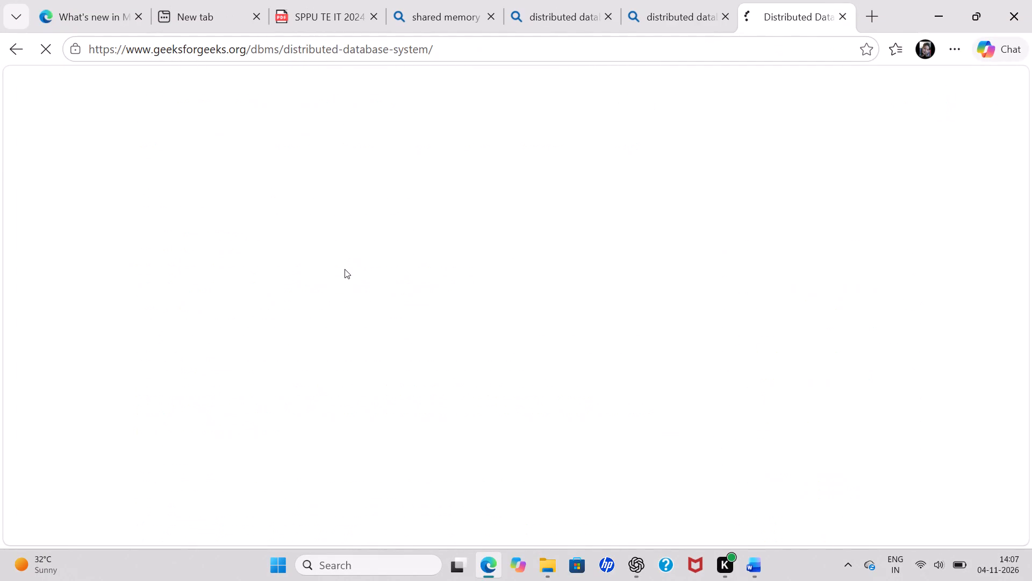
scroll(397, 360, down, 2)
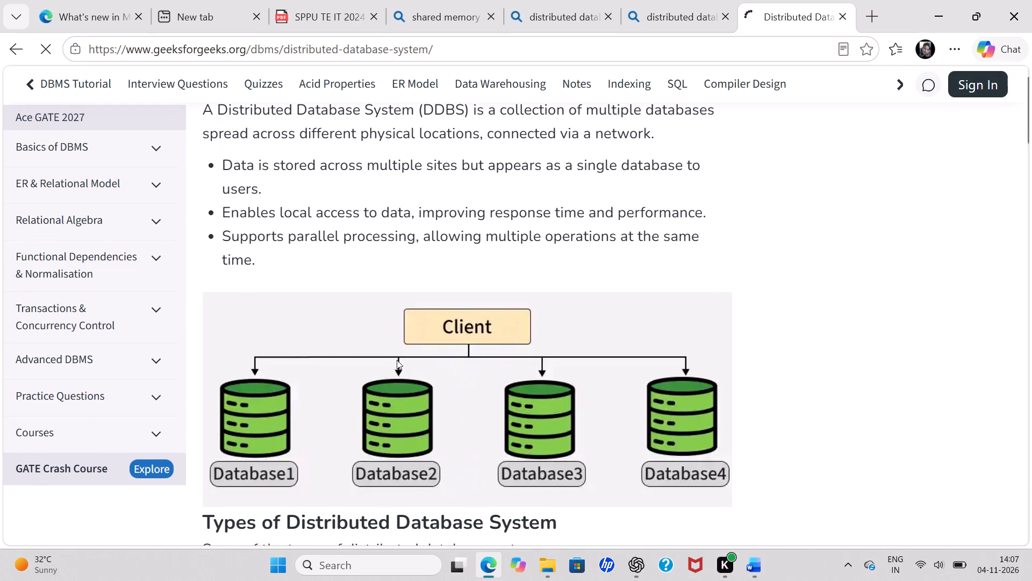
scroll(397, 360, down, 9)
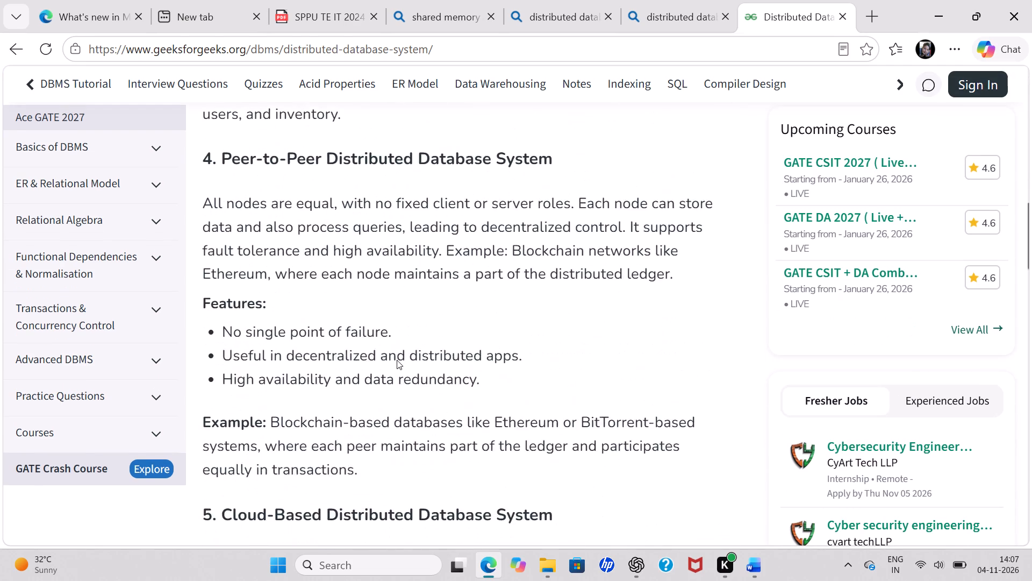
scroll(397, 360, down, 8)
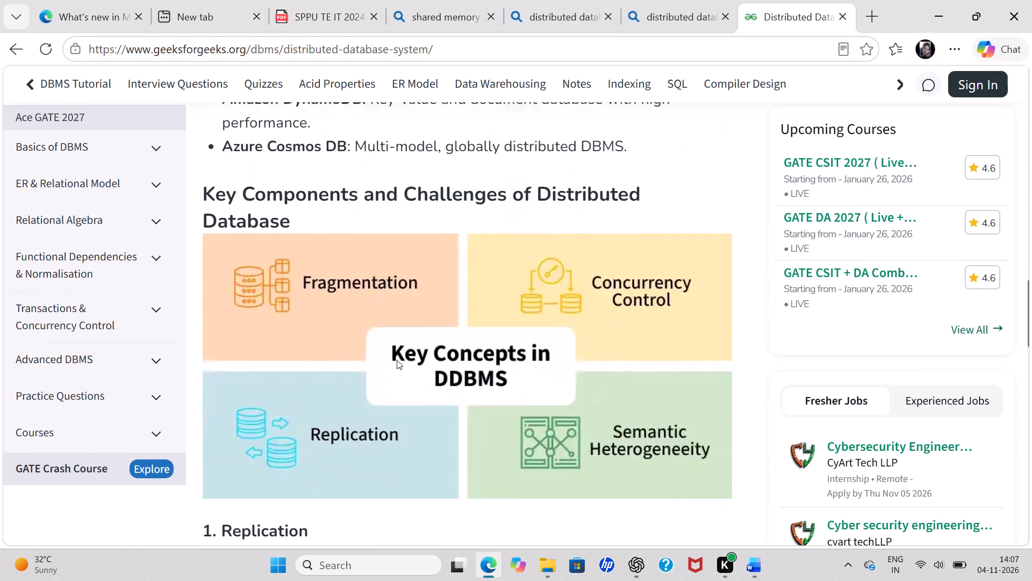
scroll(397, 360, down, 7)
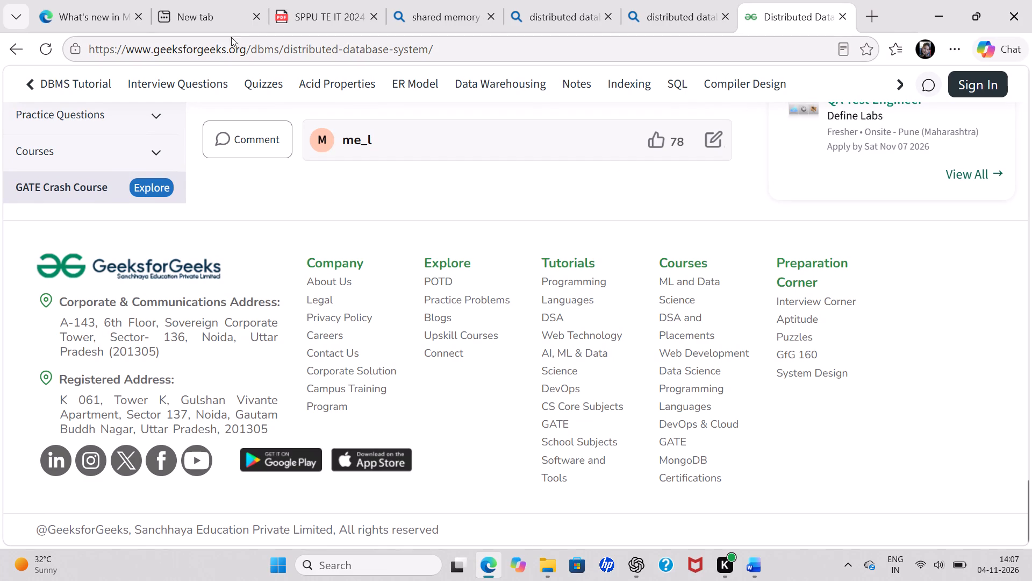
click(22, 54)
Browse the image results for "distributed database architecture diagram" and preview several candidate diagrams, including the centralized, network and homogeneous DBMS ones.
click(307, 150)
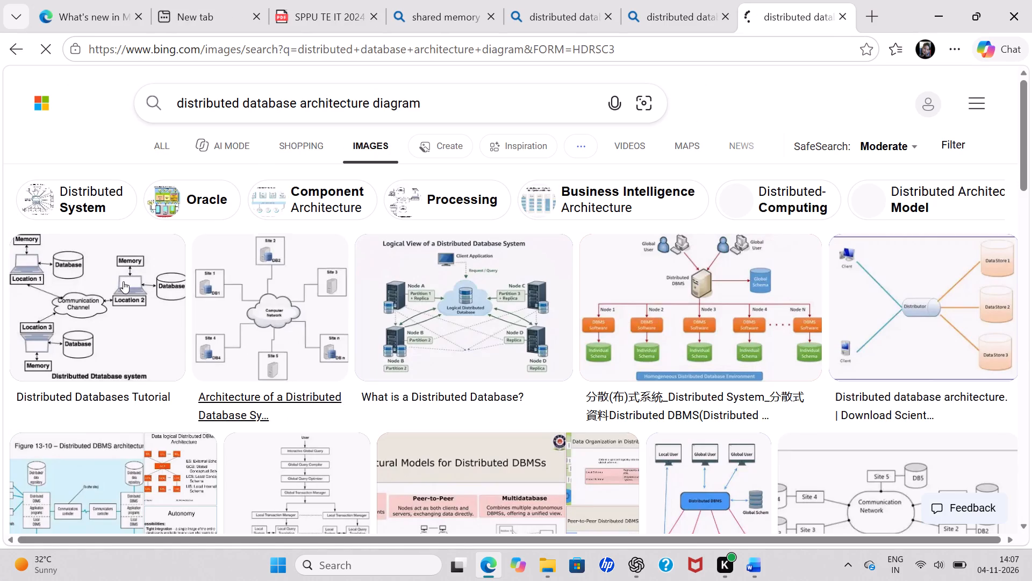
click(108, 284)
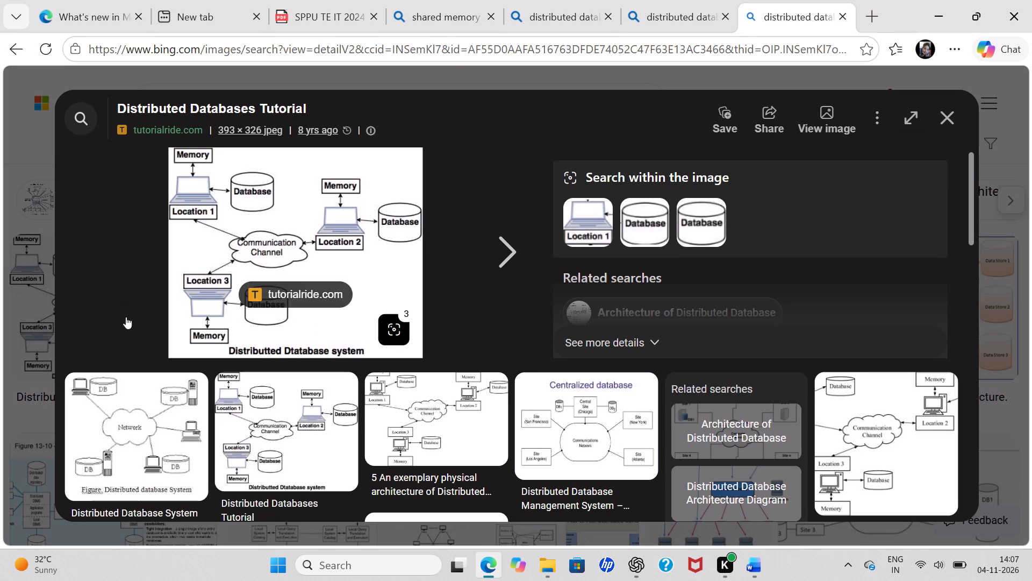
click(571, 462)
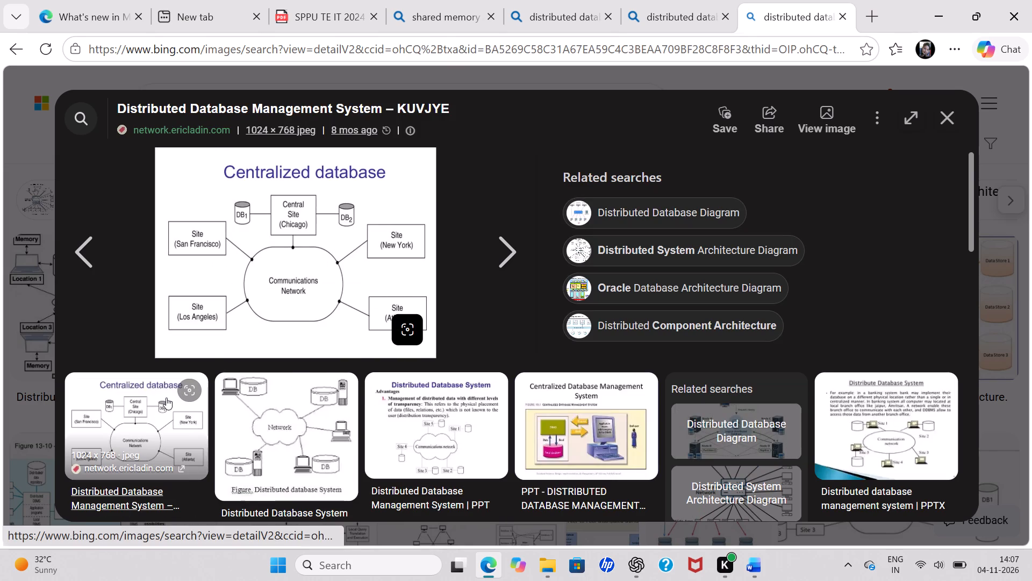
click(256, 434)
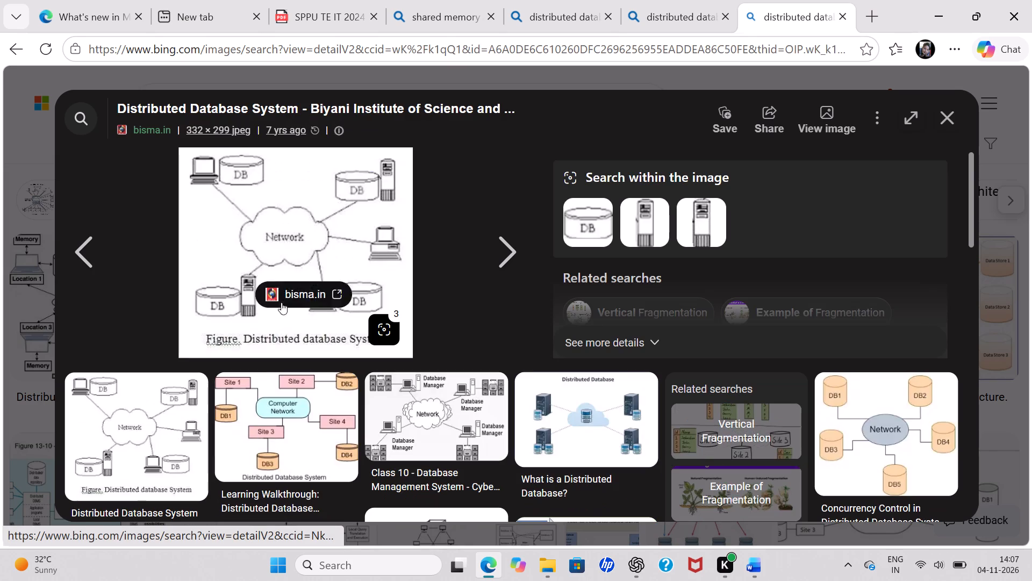
click(152, 403)
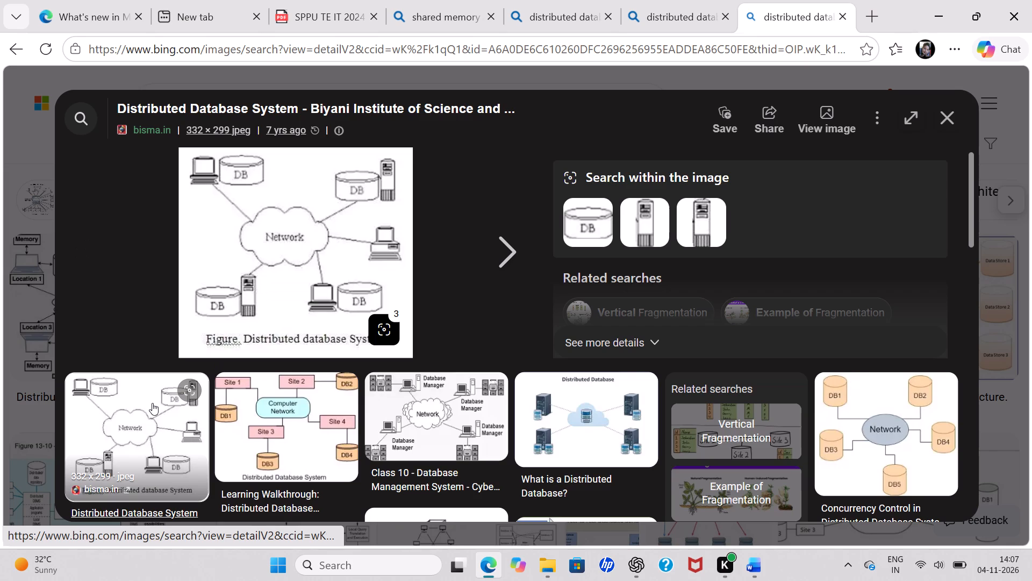
click(949, 127)
scroll(407, 314, down, 1)
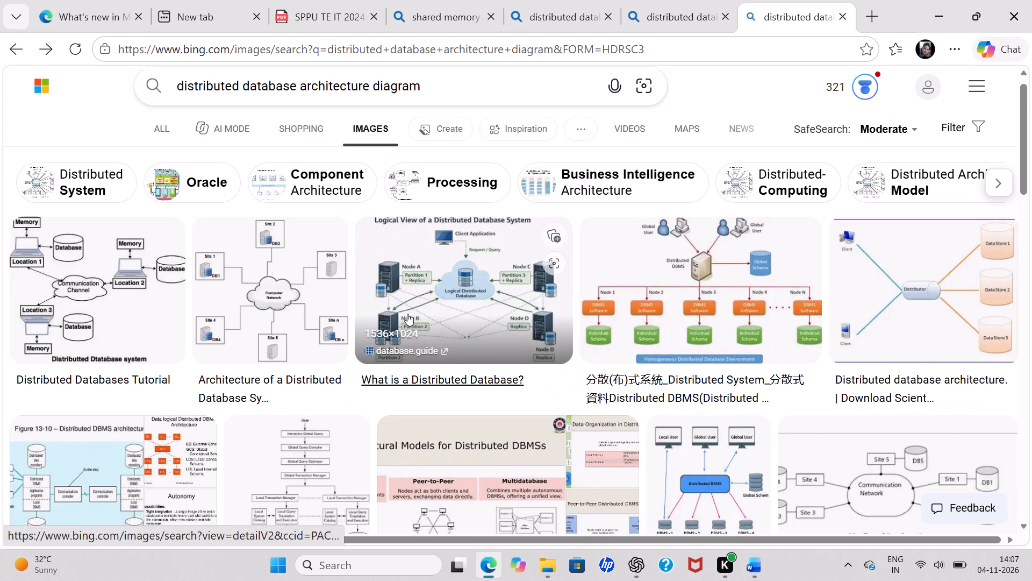
scroll(407, 314, down, 1)
click(696, 209)
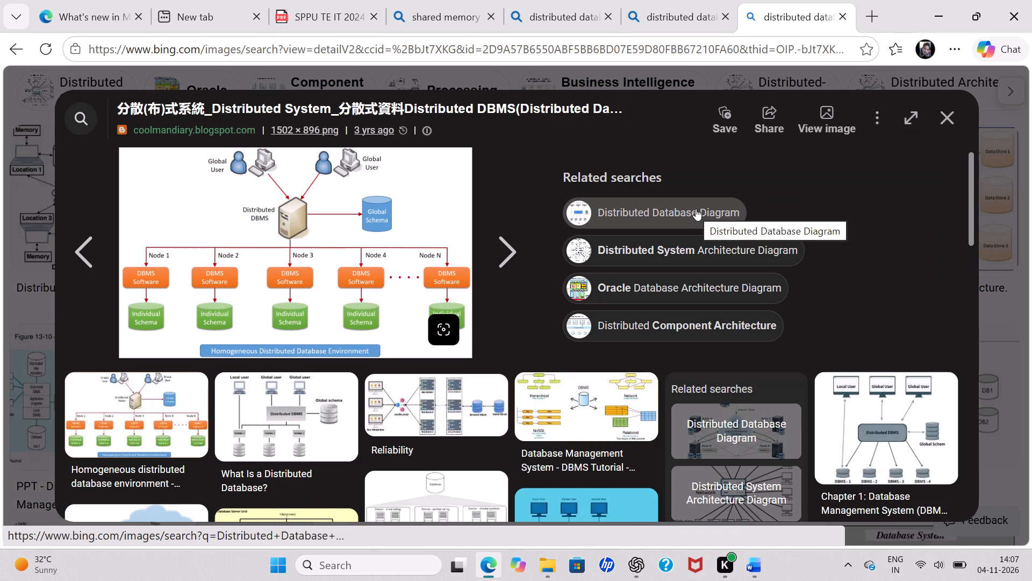
click(945, 128)
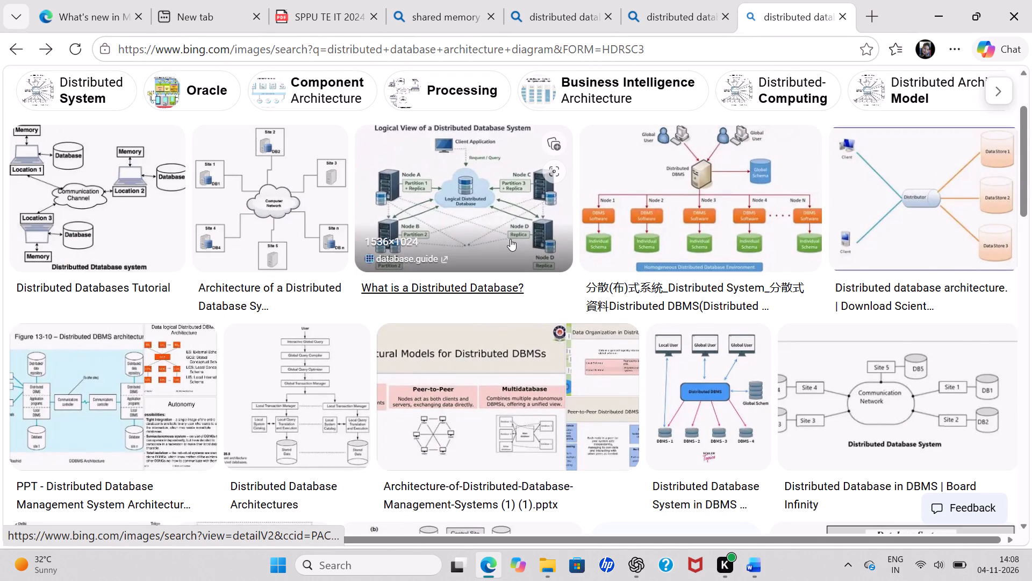
Copy the "Distributed Databases Tutorial" image from tutorialride.com, showing three locations linked by a communication channel.
click(124, 230)
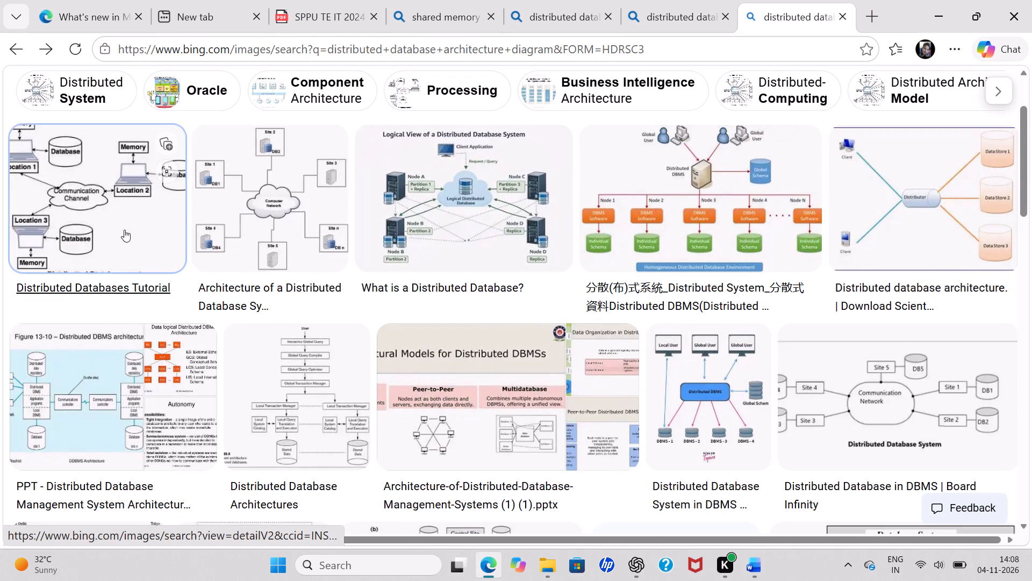
right_click(288, 277)
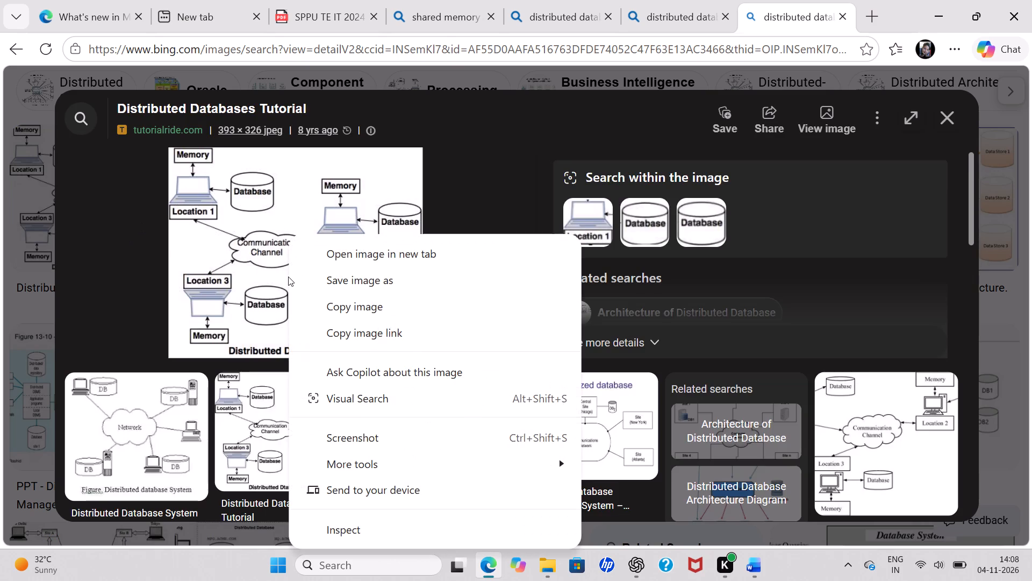
click(341, 310)
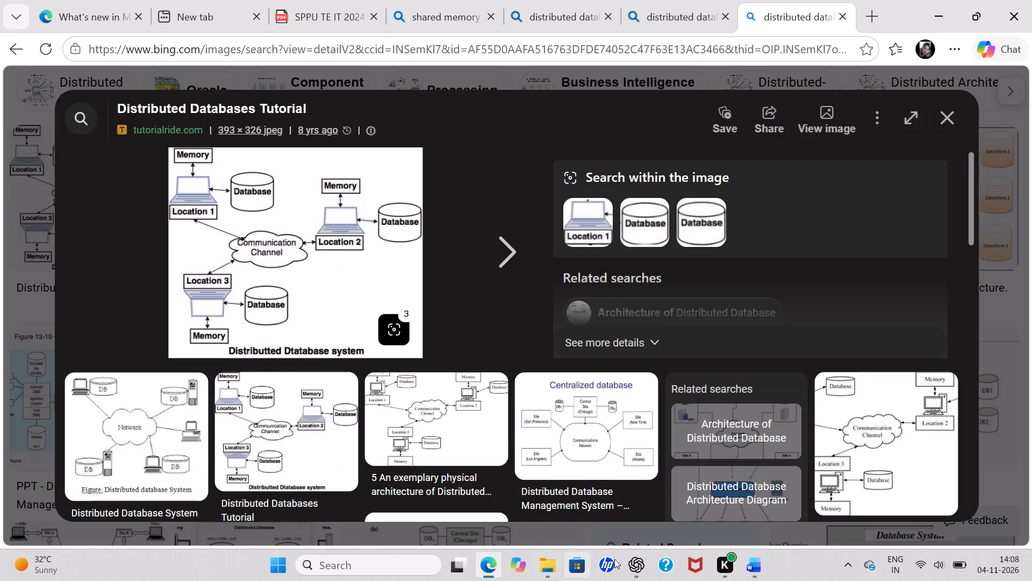
In the ADBMS Word document, paste the copied distributed database diagram below the comparison table, leaving four new lines before it.
click(752, 565)
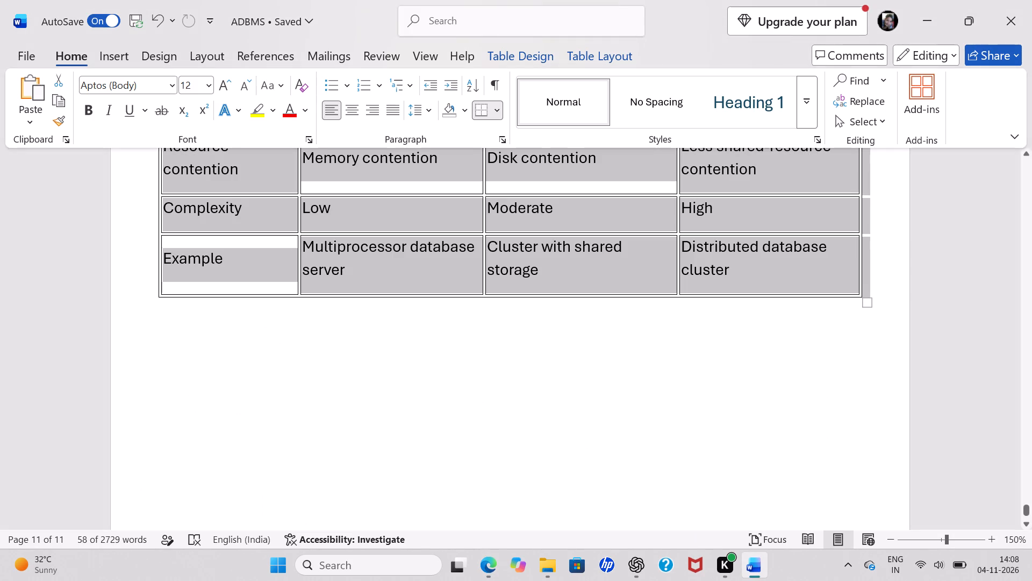
click(372, 345)
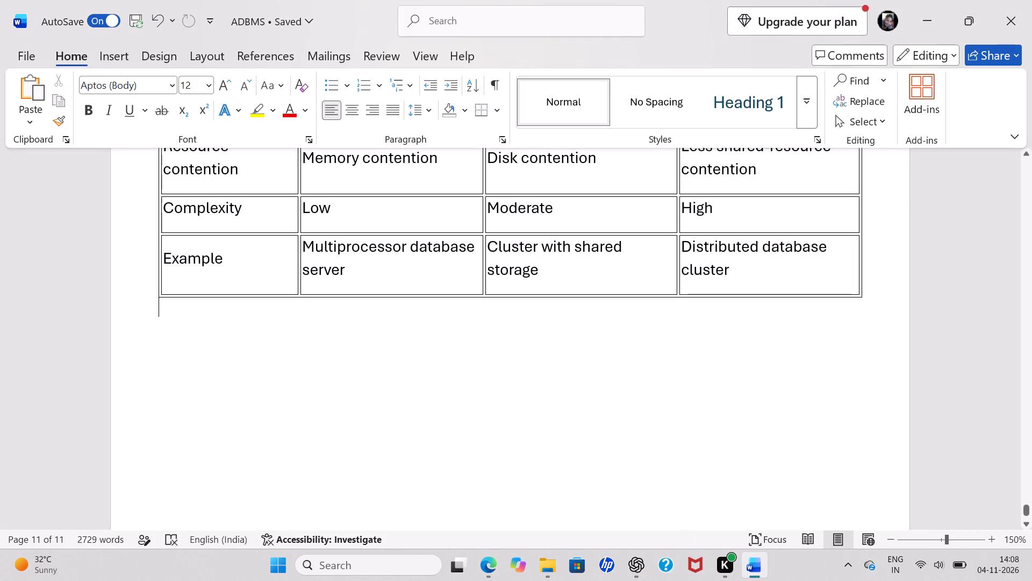
key(Return)
key(Return)
key(Return)
key(Return)
key(ctrl+v)
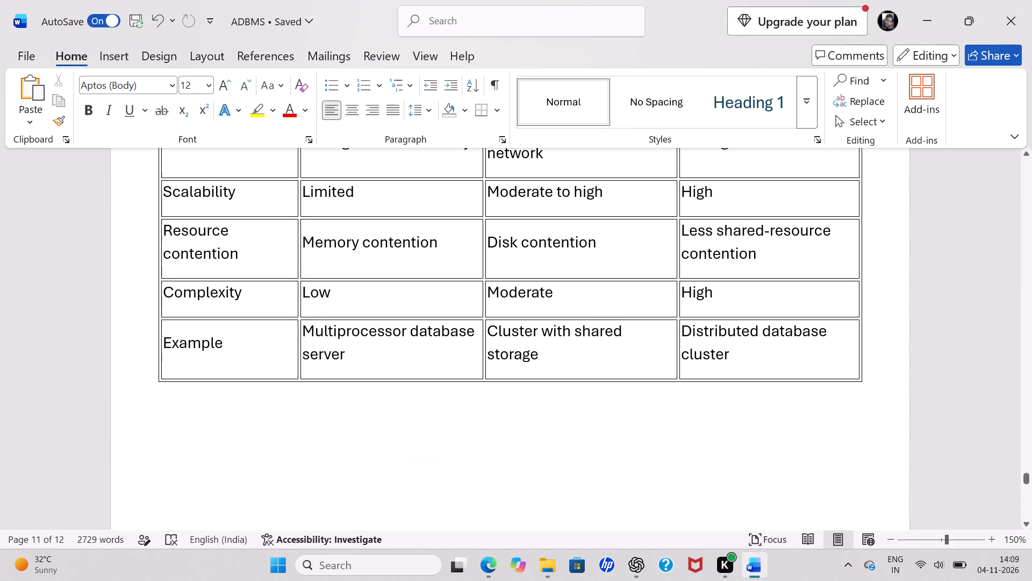
click(178, 415)
key(ctrl+v)
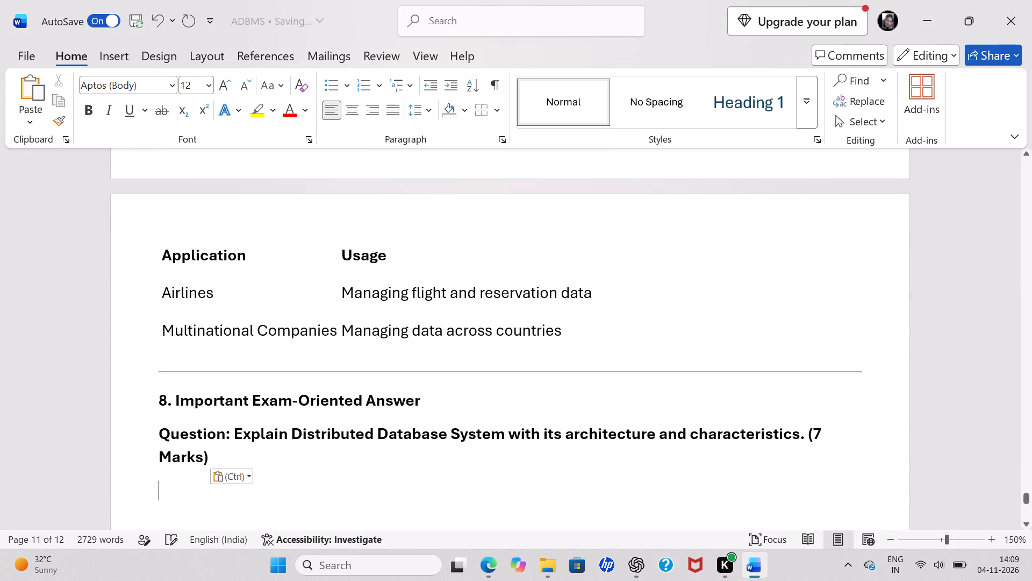
Look over the pasted distributed database notes from the final exam question back to their opening heading below the comparison table.
scroll(178, 415, up, 4)
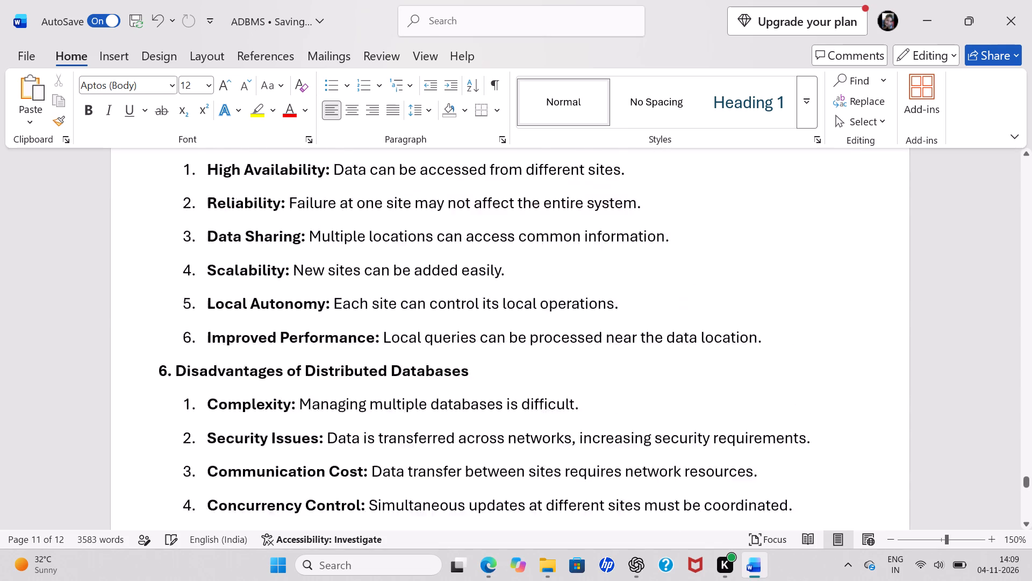
scroll(178, 415, up, 3)
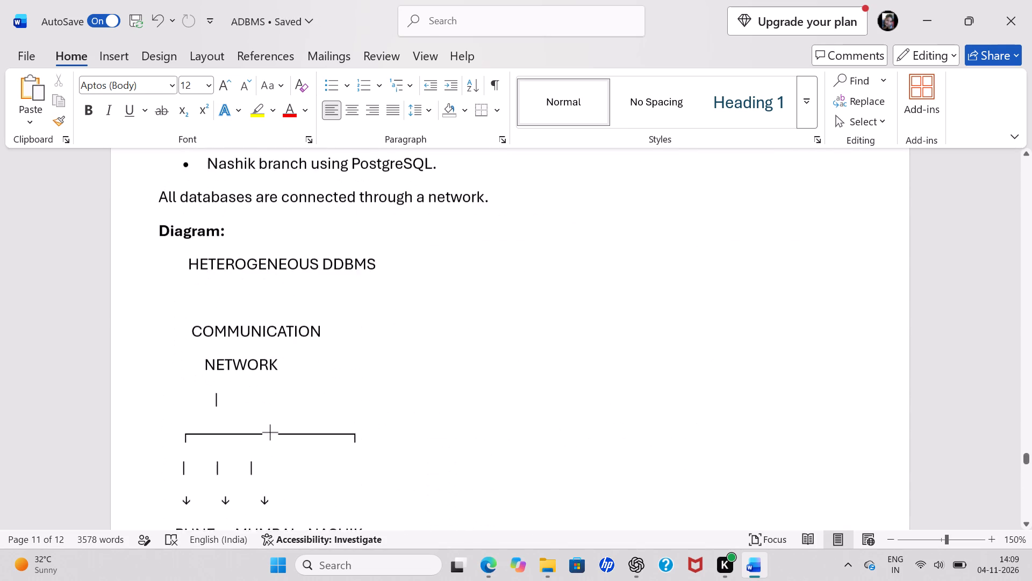
scroll(178, 415, up, 4)
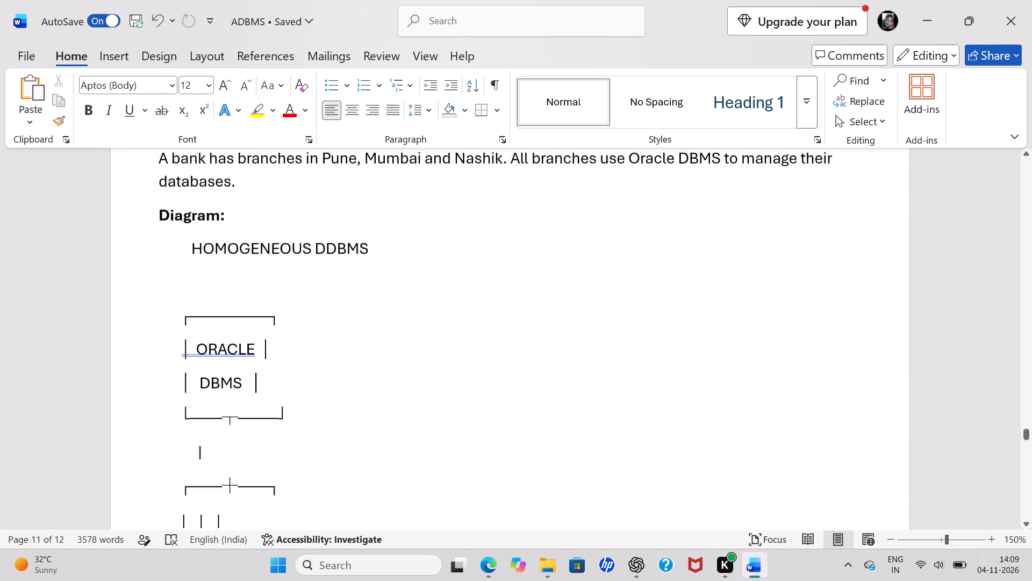
scroll(178, 415, up, 3)
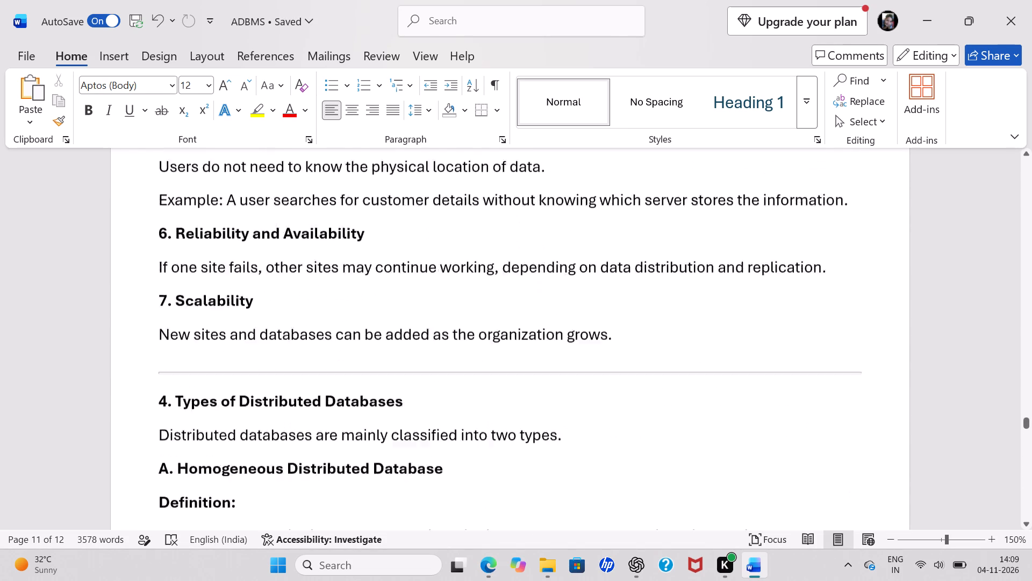
scroll(178, 415, up, 4)
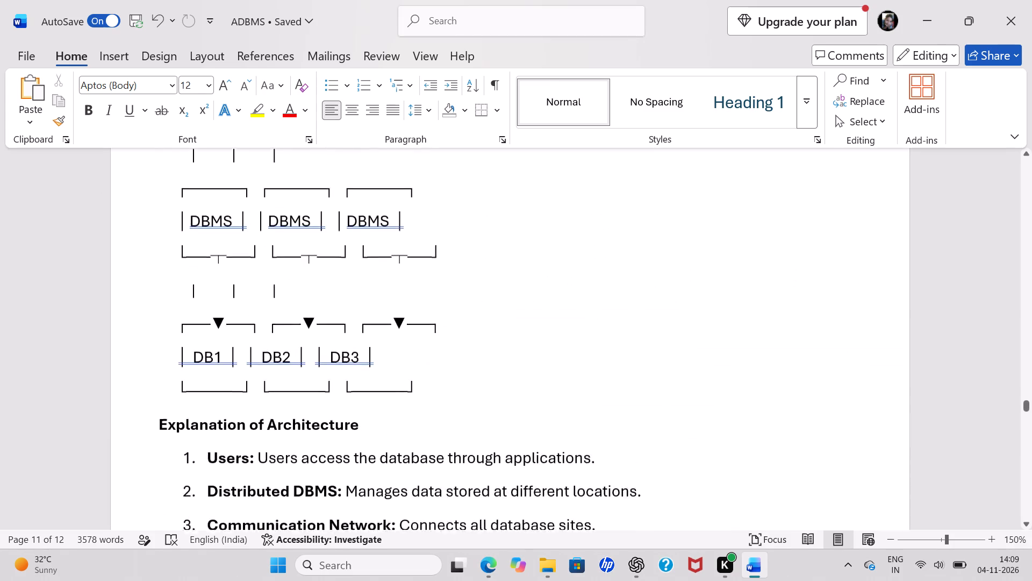
scroll(178, 415, up, 2)
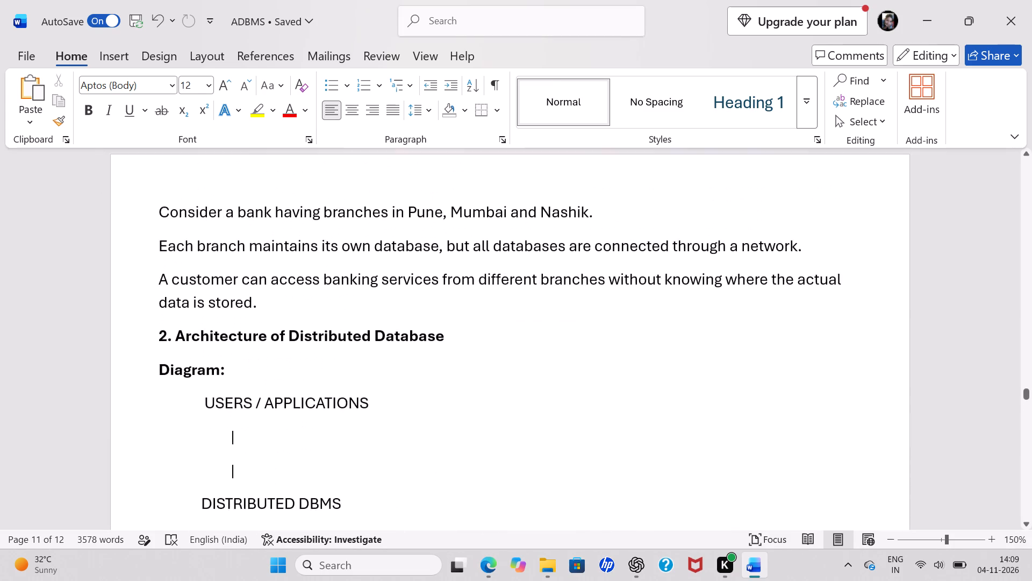
scroll(178, 415, up, 3)
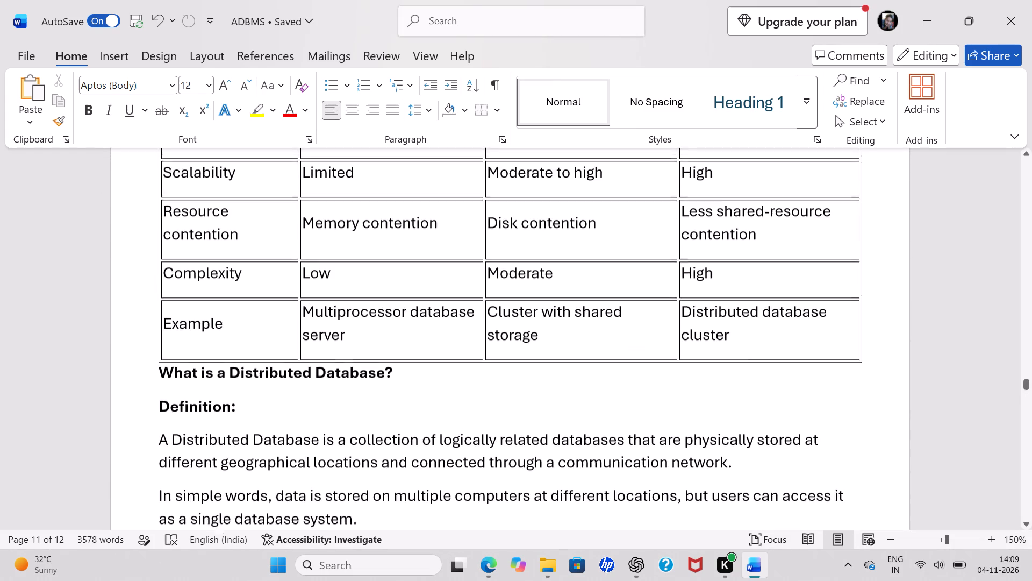
Delete the "Definition:" line under the "What is a Distributed Database?" heading, keeping the heading's question mark.
scroll(178, 415, down, 1)
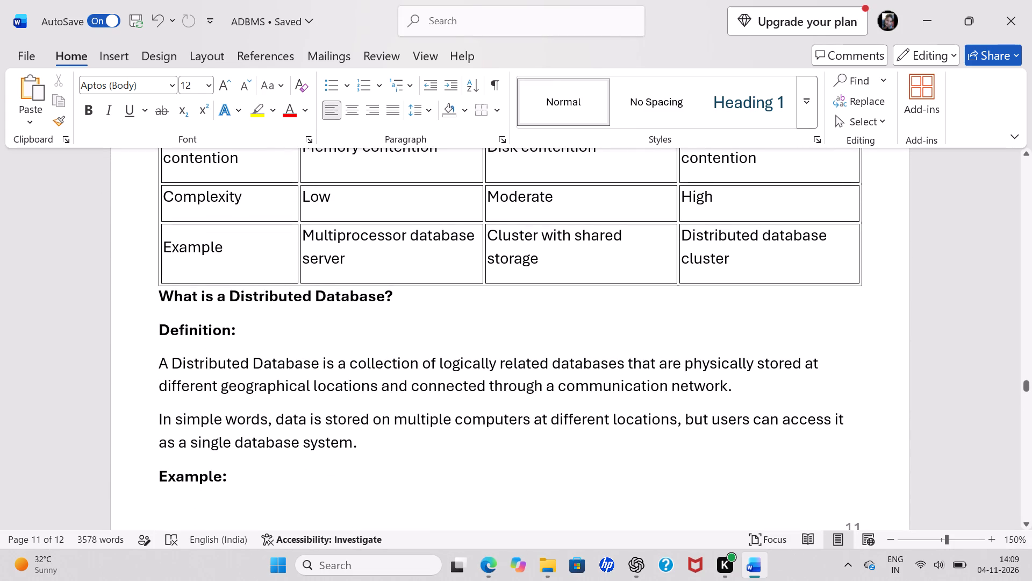
click(205, 351)
key(Right)
key(Right)
key(Right)
key(Right)
key(BackSpace)
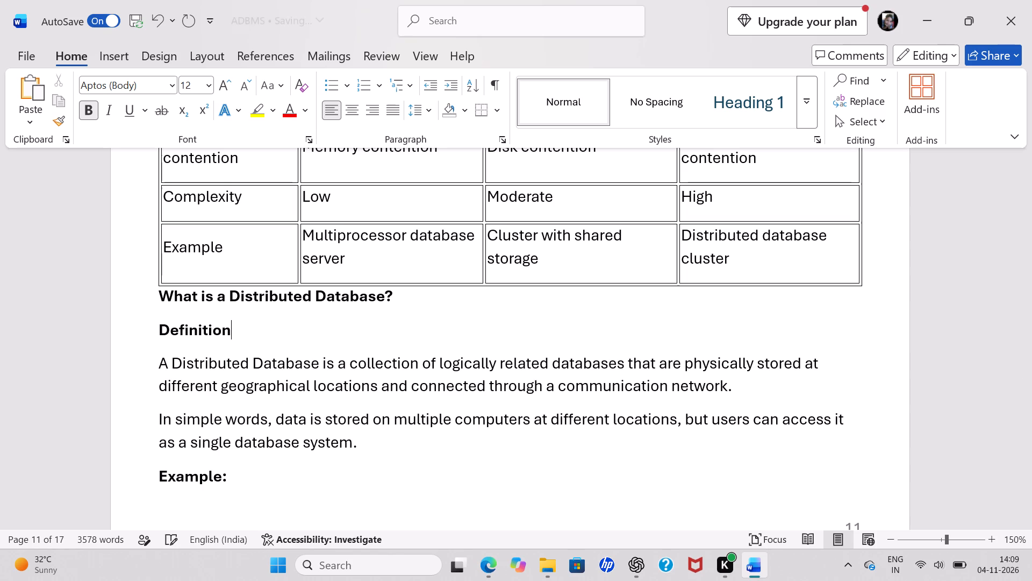
key(BackSpace)
key(BackSpace)
key(BackSpace)
key(BackSpace)
key(BackSpace)
key(BackSpace)
key(BackSpace)
key(BackSpace)
key(BackSpace)
key(BackSpace)
key(BackSpace)
key(BackSpace)
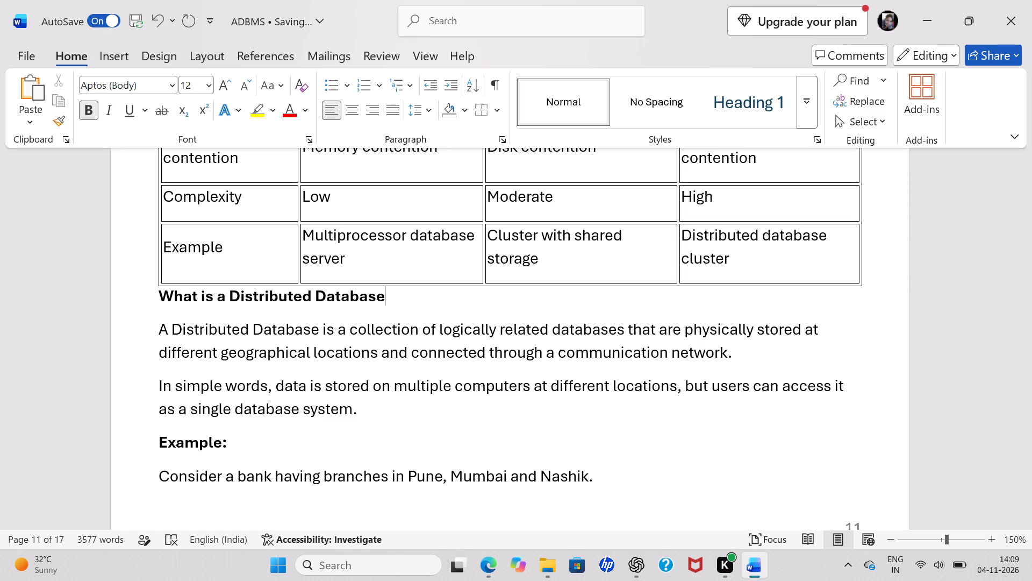
key(shift+question)
Insert a space before the question mark in the "What is a Distributed Database?" heading.
key(Left)
key(space)
Remove the space after paragraphs from the "What is a Distributed Database ?" heading through the end of the document.
scroll(205, 351, down, 1)
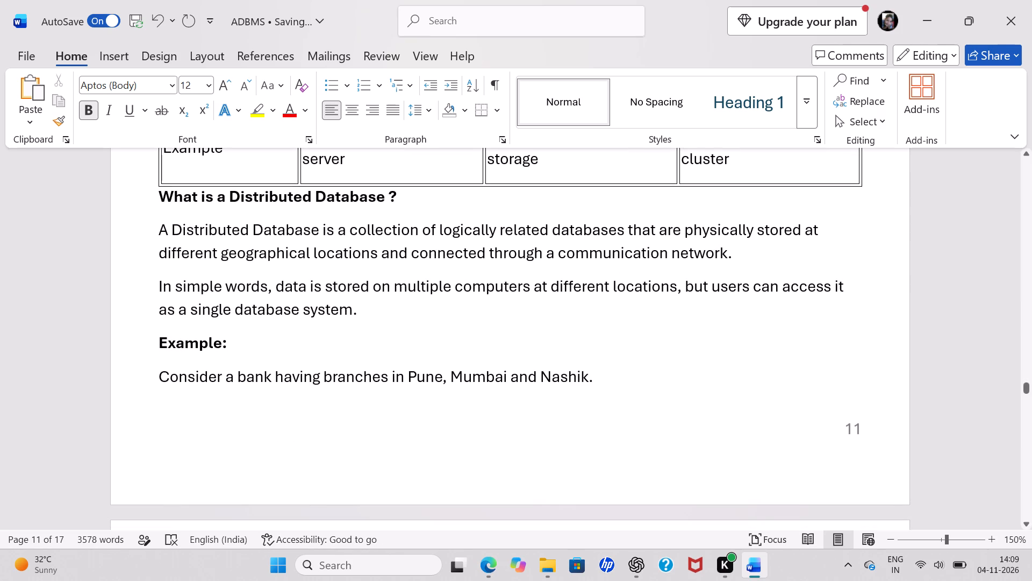
drag(159, 200, 361, 580)
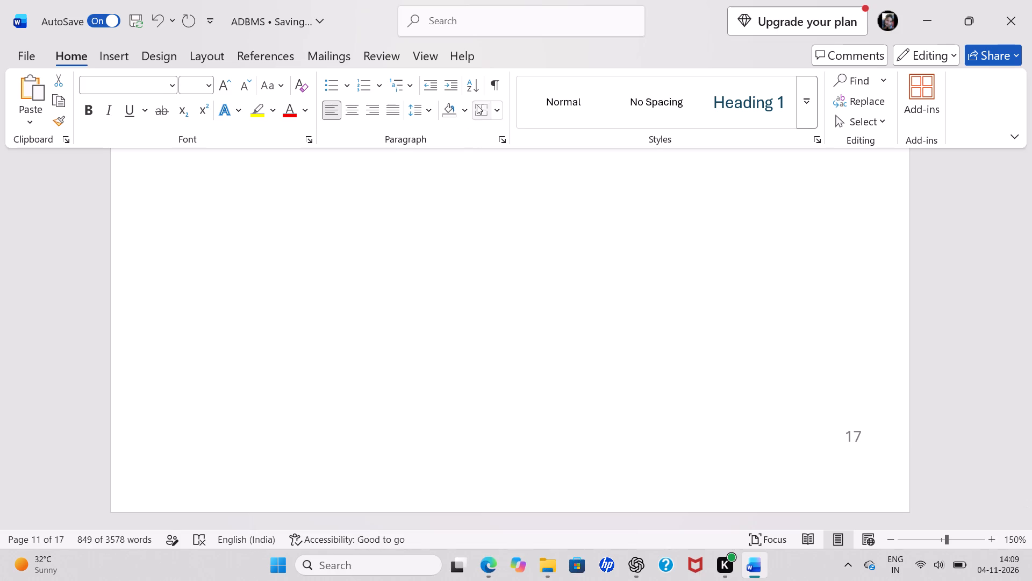
click(421, 112)
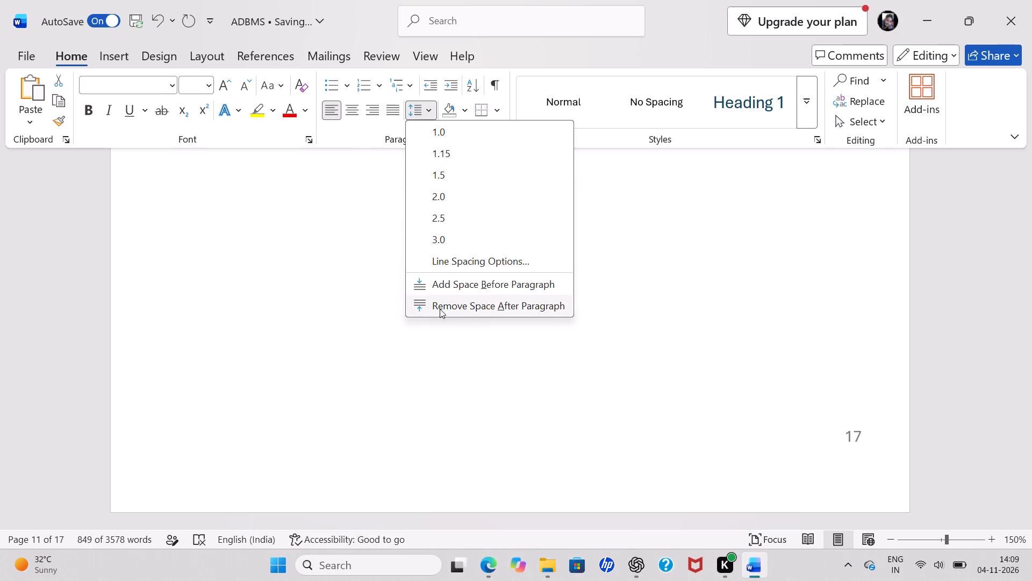
click(440, 309)
Reduce the gap between the Shared Nothing diagram and the comparison table to a single blank line.
scroll(440, 309, up, 8)
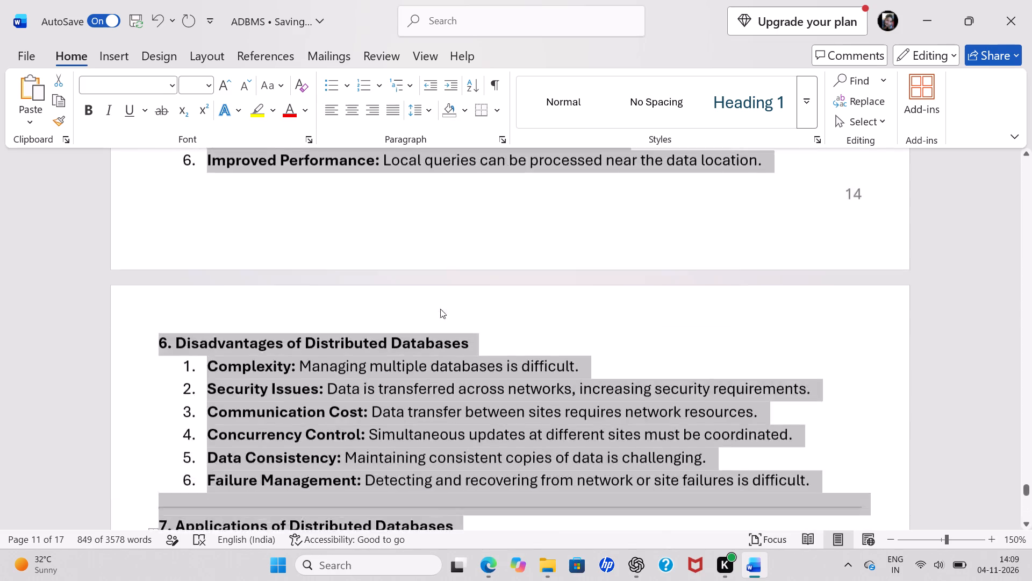
scroll(440, 309, up, 5)
scroll(440, 309, down, 1)
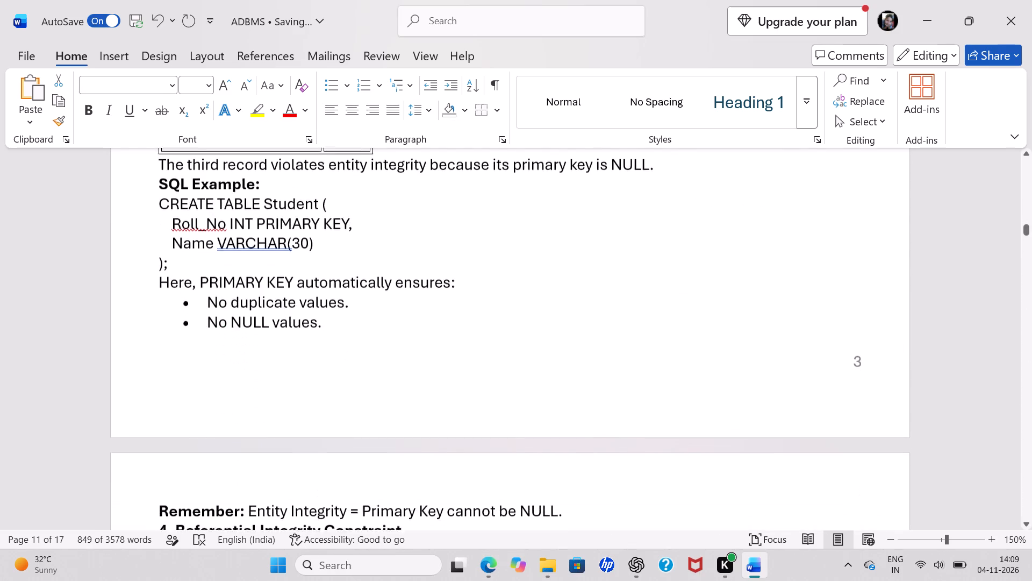
scroll(440, 309, down, 9)
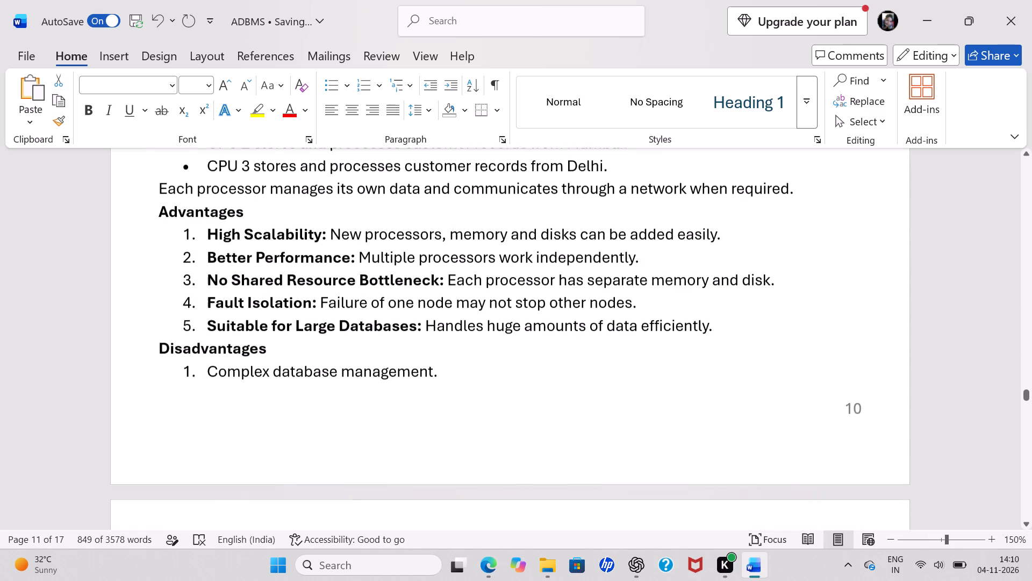
scroll(459, 226, down, 2)
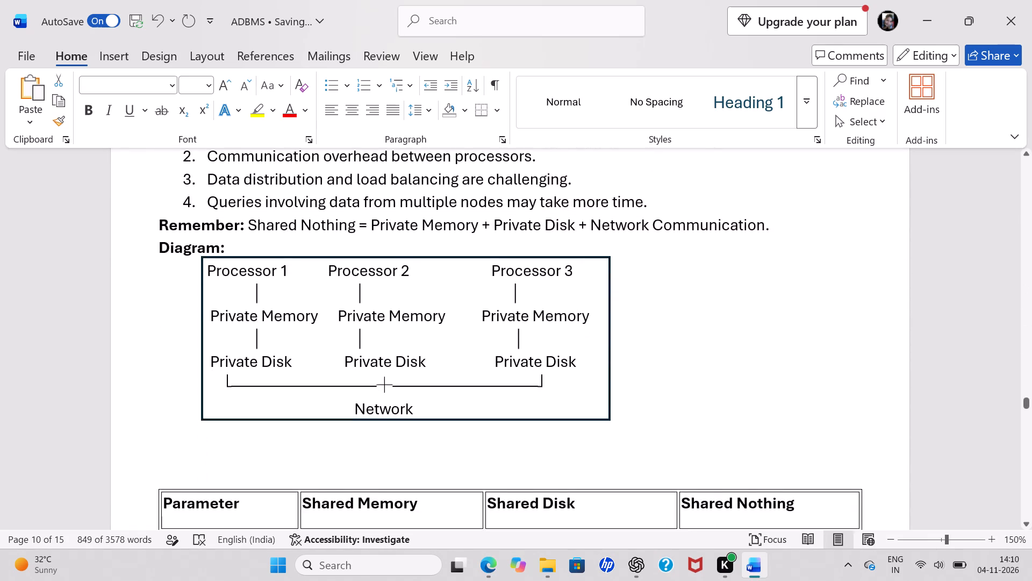
scroll(459, 226, down, 2)
scroll(459, 226, up, 2)
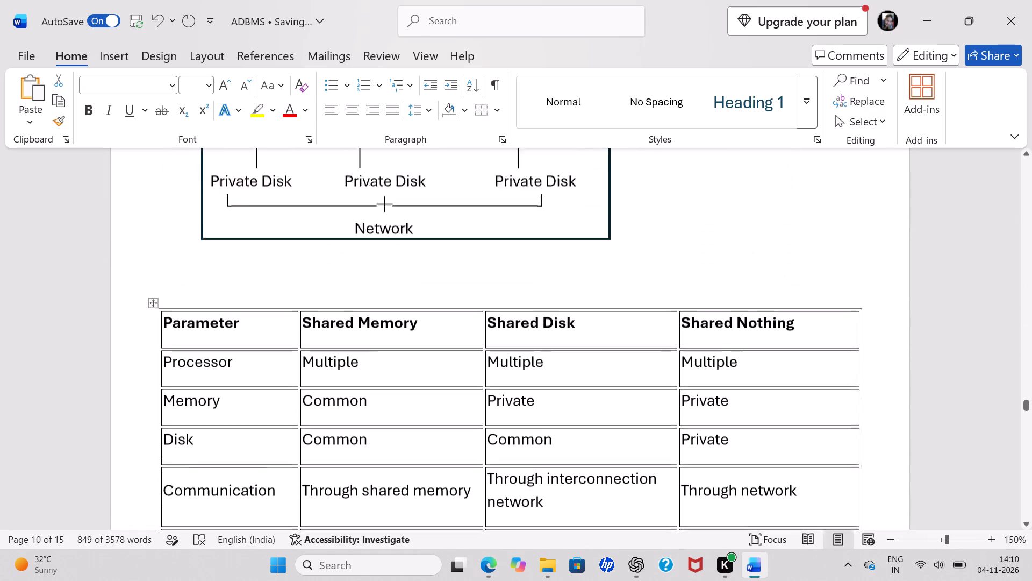
scroll(459, 226, up, 1)
click(190, 378)
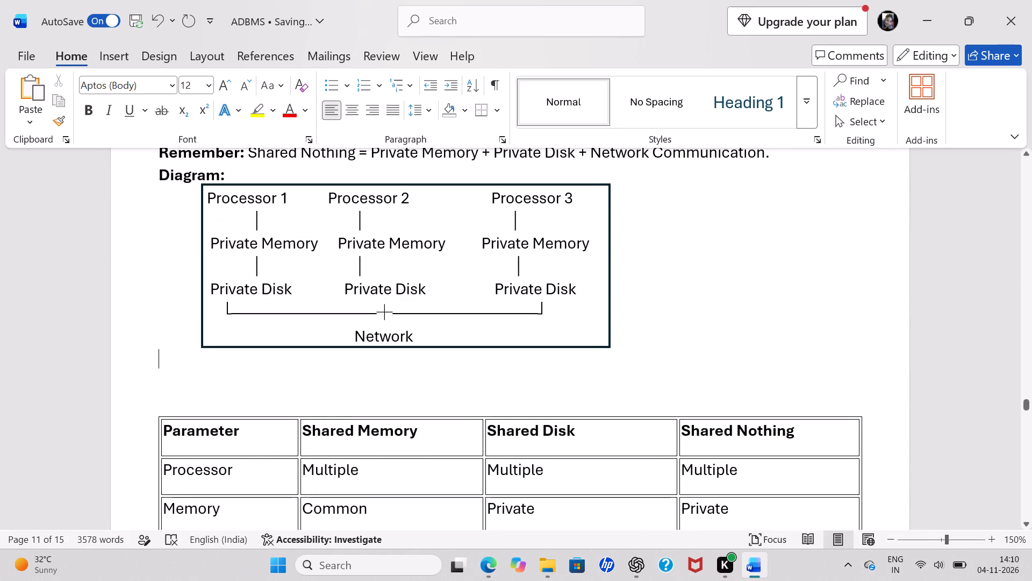
key(BackSpace)
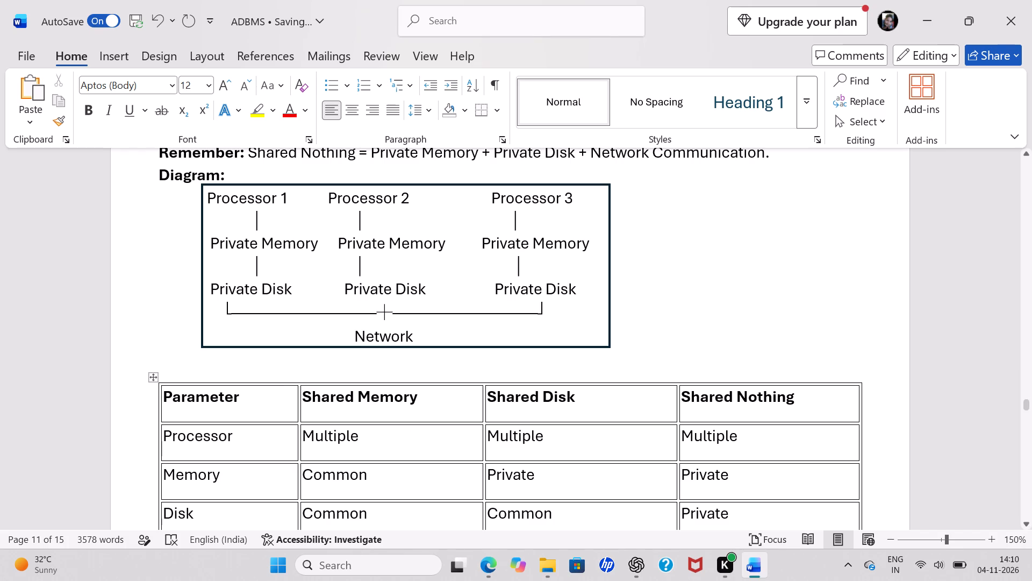
click(169, 364)
key(BackSpace)
key(Return)
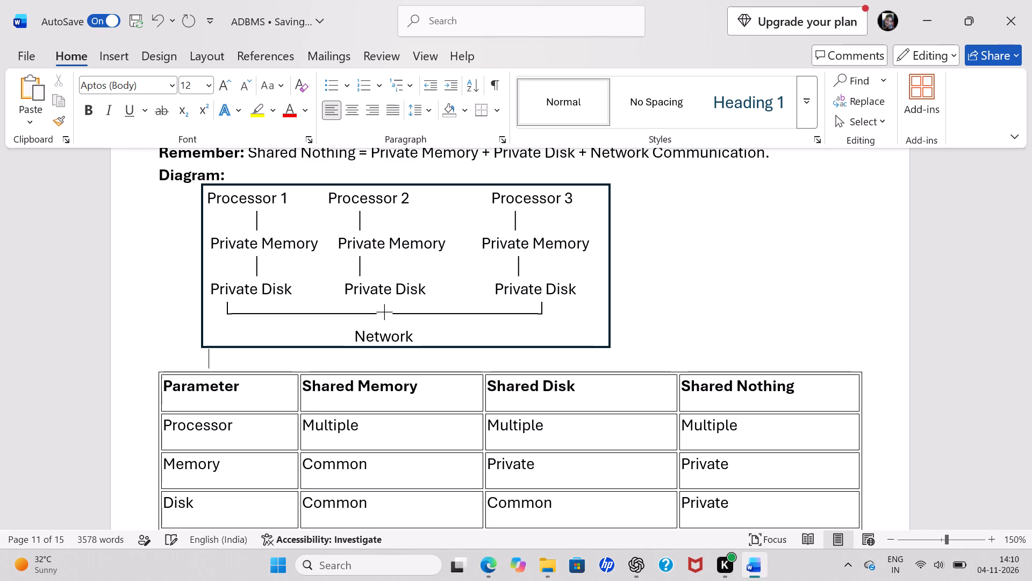
Delete the second vertical connector line between USERS / APPLICATIONS and DISTRIBUTED DBMS in the Distributed Database architecture diagram.
scroll(169, 364, down, 2)
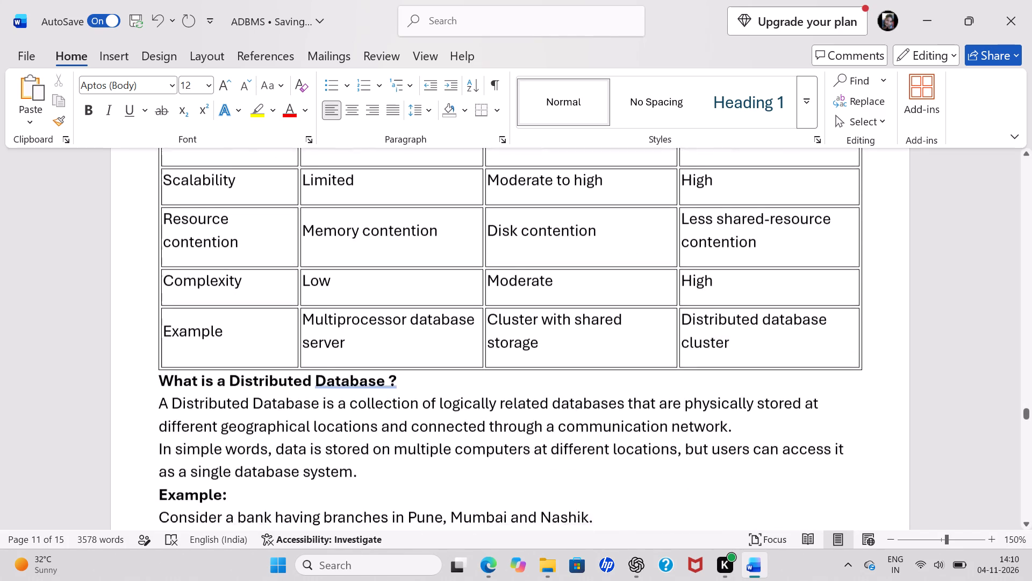
scroll(169, 364, down, 2)
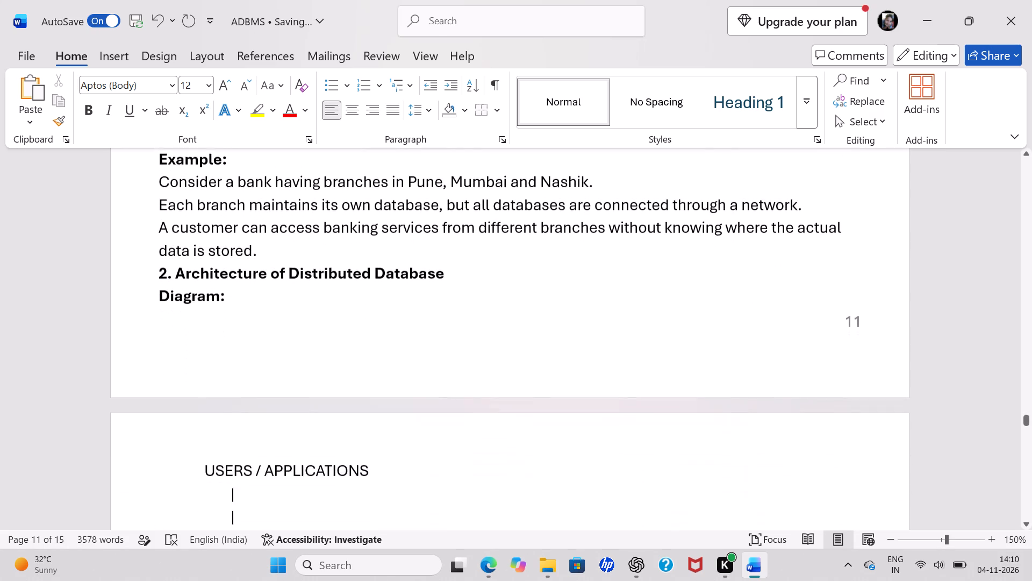
scroll(169, 364, down, 2)
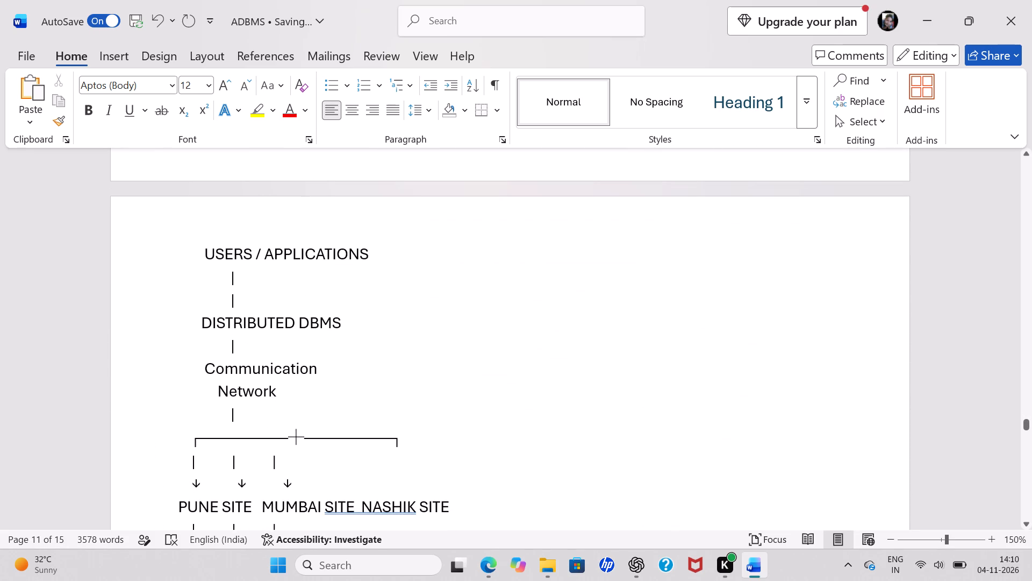
click(248, 302)
key(BackSpace)
key(BackSpace)
key(BackSpace)
key(BackSpace)
key(BackSpace)
key(BackSpace)
key(BackSpace)
key(BackSpace)
key(BackSpace)
key(BackSpace)
key(BackSpace)
key(BackSpace)
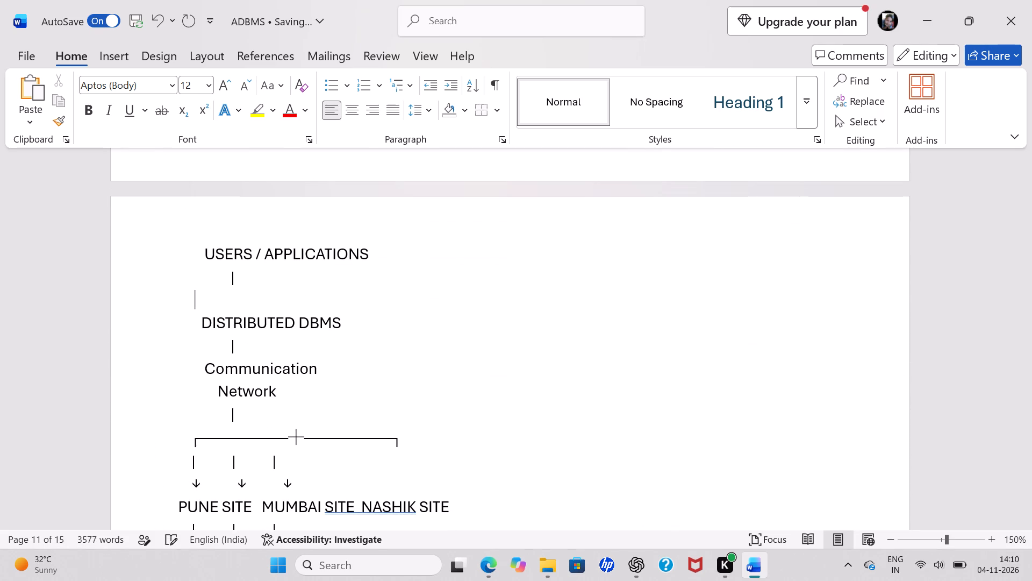
key(BackSpace)
key(BackSpace)
key(BackSpace)
key(BackSpace)
key(BackSpace)
key(BackSpace)
key(BackSpace)
key(BackSpace)
key(BackSpace)
key(BackSpace)
key(BackSpace)
key(BackSpace)
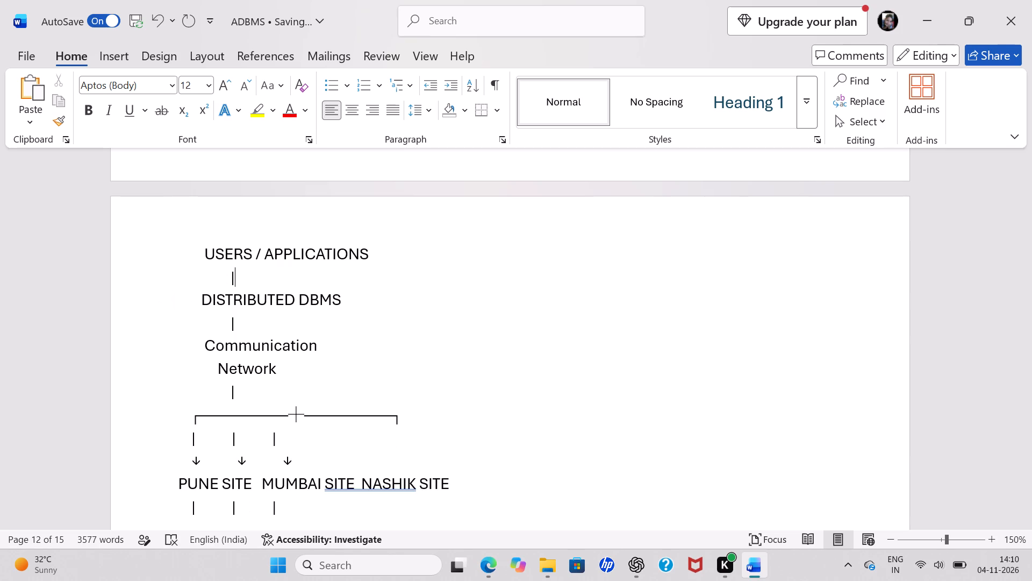
Space out the three vertical connectors below the Communication Network branch line to align with its two ends and centre junction.
scroll(248, 302, down, 2)
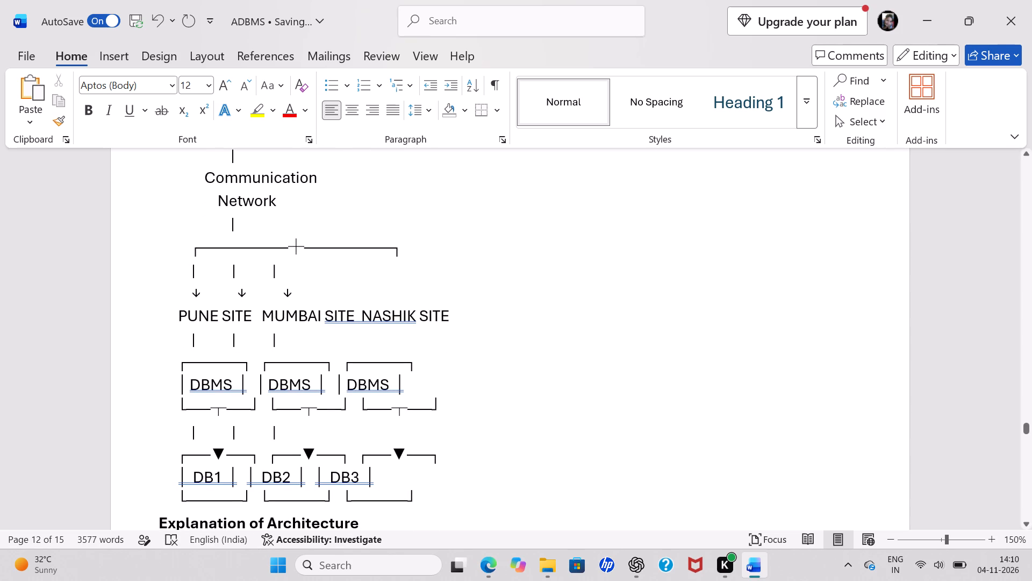
click(183, 273)
key(space)
key(space)
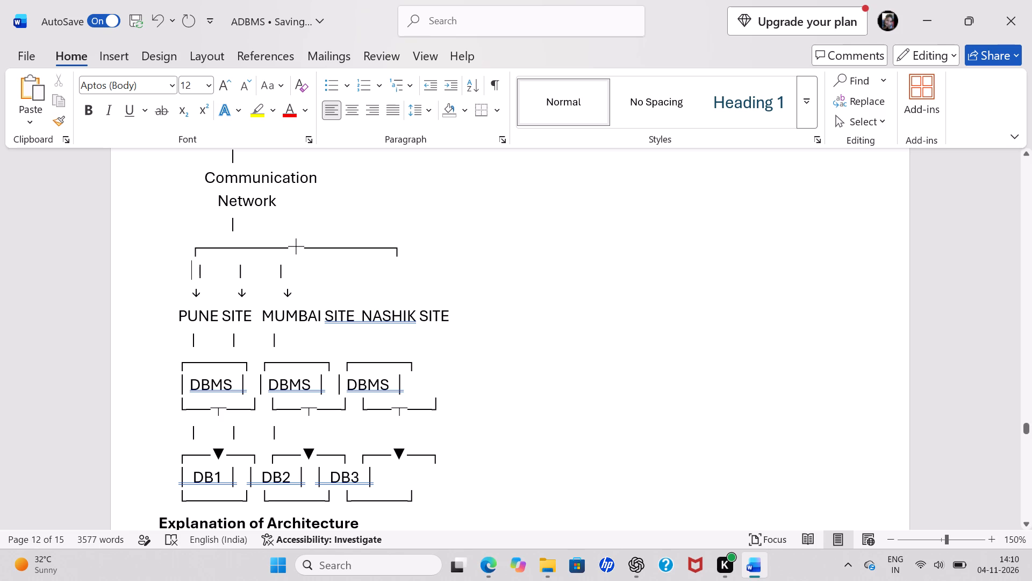
click(244, 271)
click(233, 272)
key(space)
key(space)
key(space)
key(space)
key(space)
key(space)
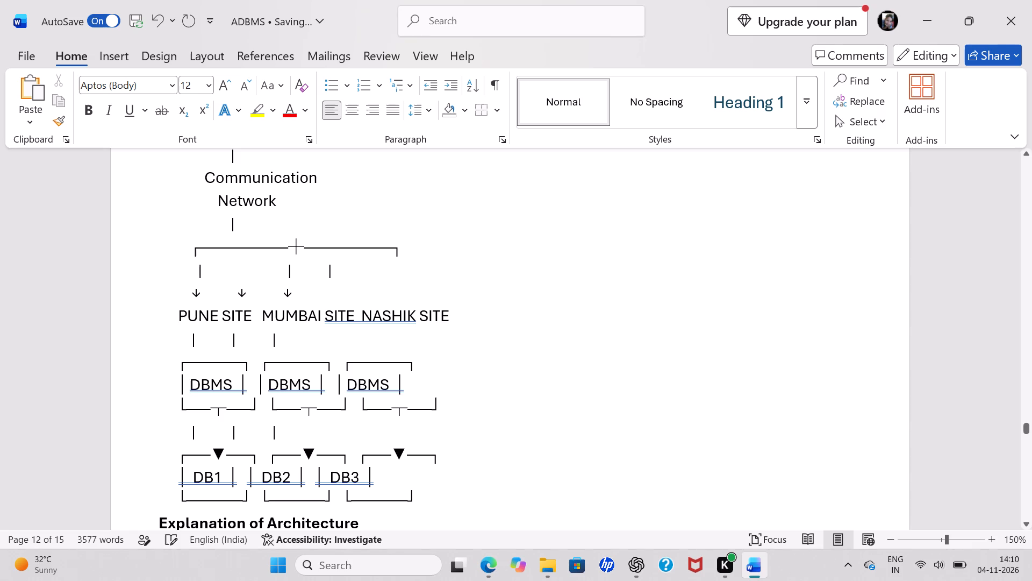
click(318, 272)
key(space)
key(space)
key(space)
key(space)
key(space)
key(space)
key(space)
key(space)
key(space)
key(space)
key(space)
key(space)
key(space)
key(space)
key(space)
key(space)
key(space)
key(space)
key(space)
key(space)
key(space)
key(space)
key(space)
key(BackSpace)
key(BackSpace)
Space out the three down arrows above the site names so each sits directly under its vertical connector.
click(192, 298)
key(space)
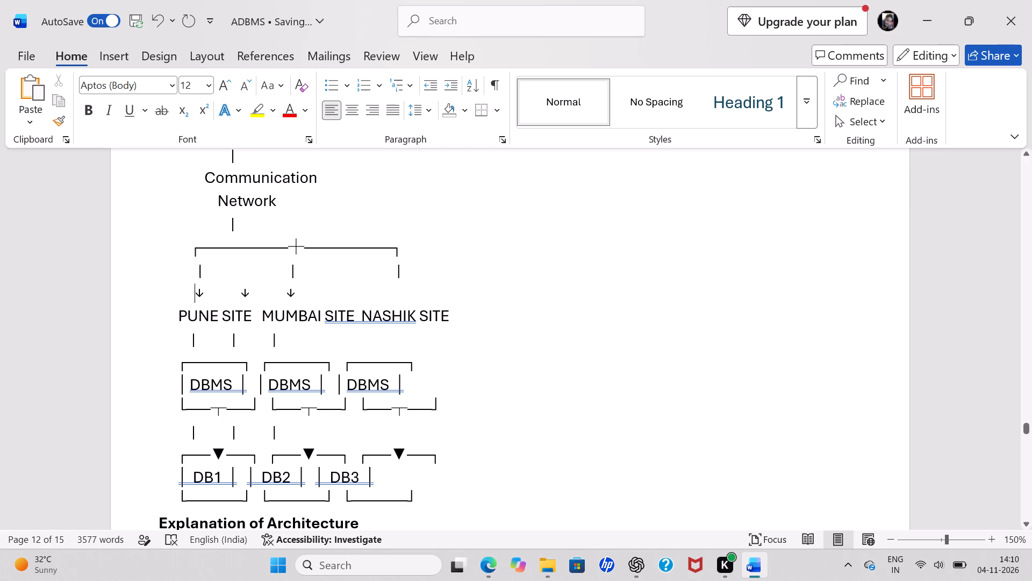
click(236, 286)
key(space)
key(space)
key(space)
key(space)
key(space)
key(space)
key(space)
key(space)
key(space)
key(space)
key(space)
key(space)
key(space)
key(space)
key(space)
key(space)
key(space)
key(space)
key(BackSpace)
key(BackSpace)
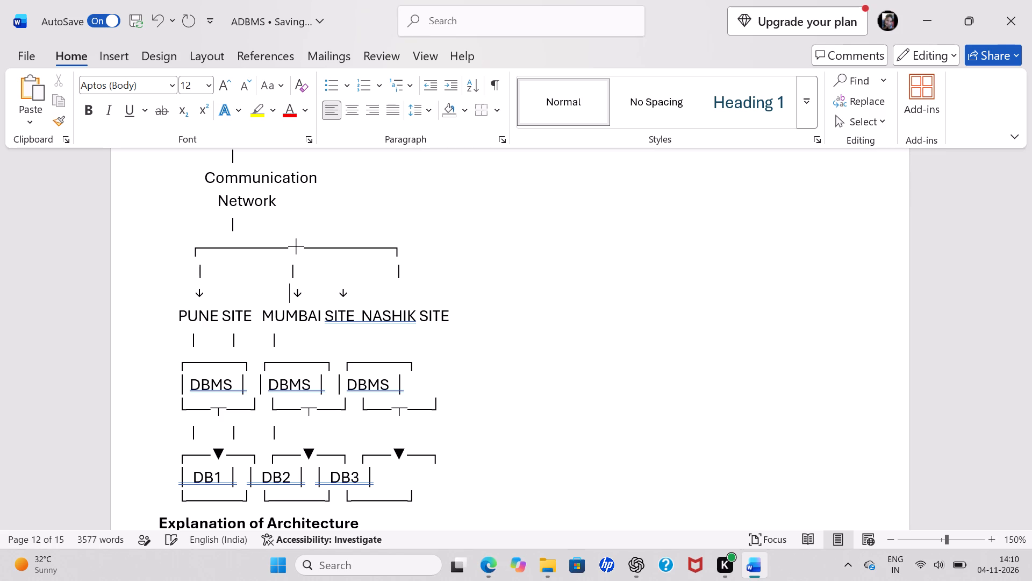
click(336, 293)
key(space)
key(space)
key(space)
key(space)
key(space)
key(space)
key(space)
key(space)
key(space)
key(space)
key(space)
key(space)
key(space)
key(space)
key(space)
key(space)
key(space)
key(space)
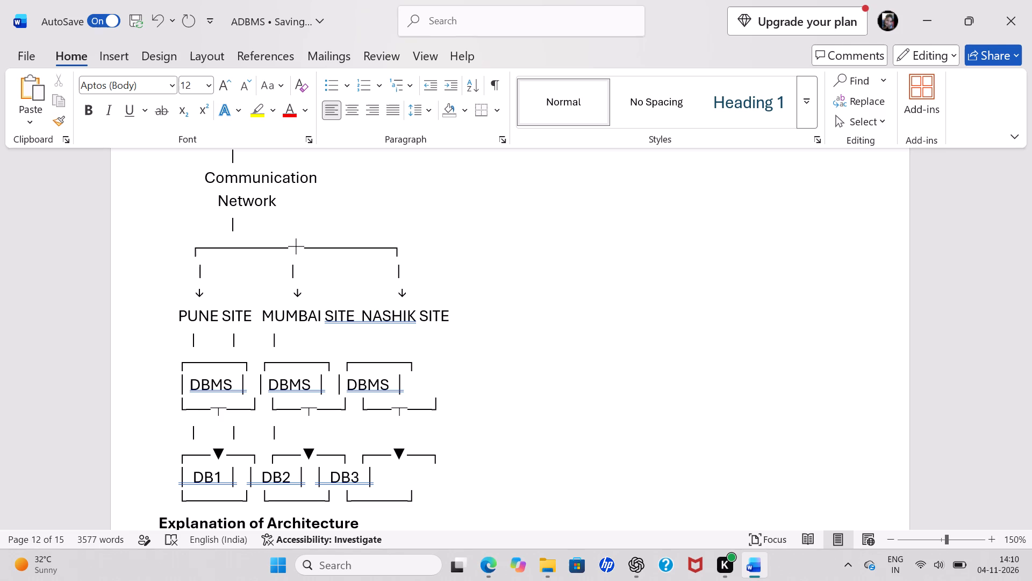
Space out the second and third connectors below the site names so they line up under the Mumbai and Nashik arrows.
scroll(336, 293, down, 1)
click(223, 264)
key(space)
key(space)
key(space)
key(space)
key(space)
key(space)
key(space)
key(space)
key(space)
key(space)
key(space)
key(space)
key(space)
key(space)
key(space)
key(space)
key(space)
key(space)
key(space)
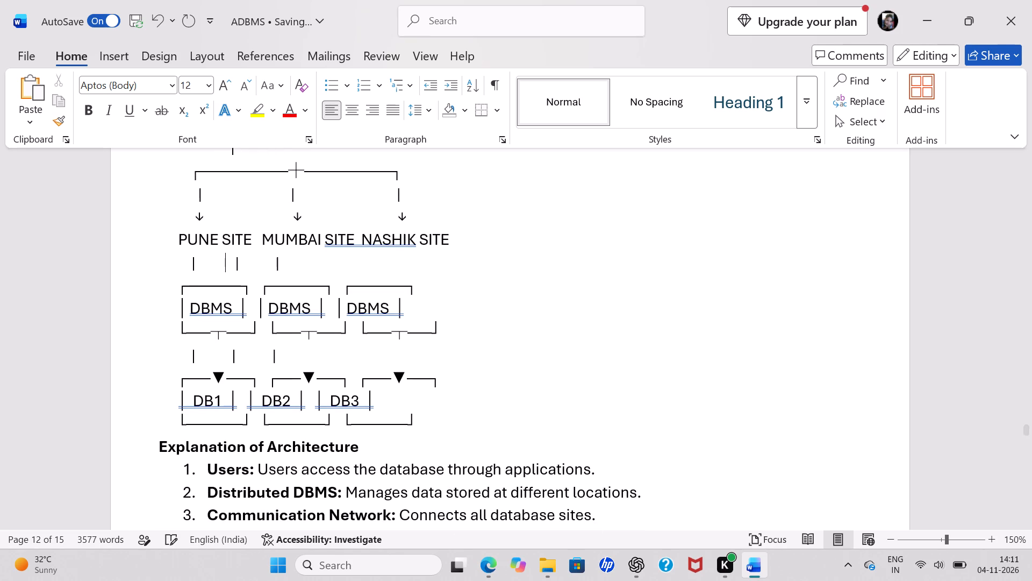
key(space)
click(329, 262)
key(space)
key(space)
key(space)
key(space)
key(space)
key(space)
key(space)
key(space)
key(space)
key(space)
key(space)
key(space)
key(space)
key(space)
key(space)
key(space)
key(space)
key(space)
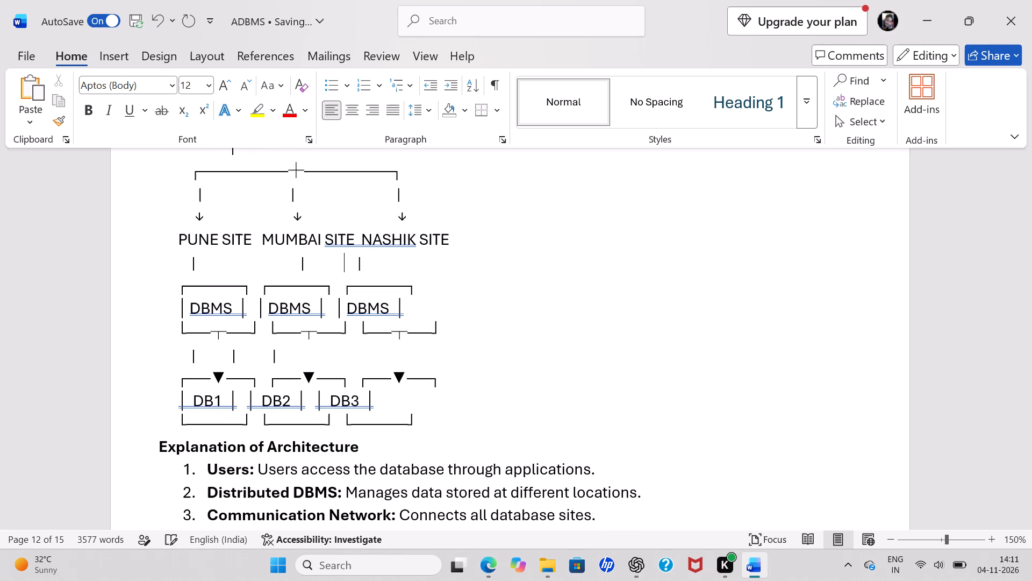
Add spaces after DBMS in the first site's box so its closing side line meets the box's top corner.
scroll(329, 262, down, 1)
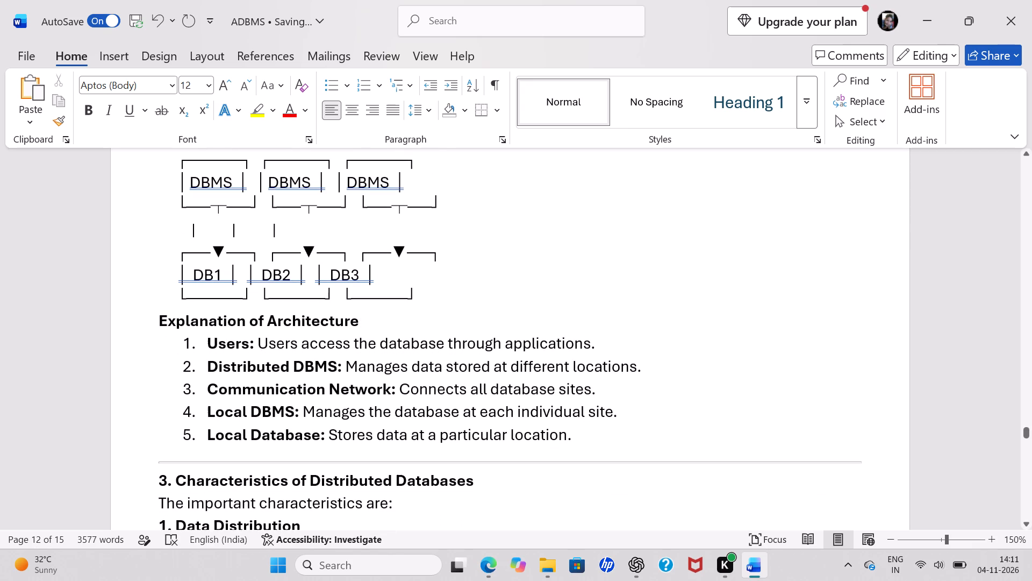
scroll(313, 192, up, 1)
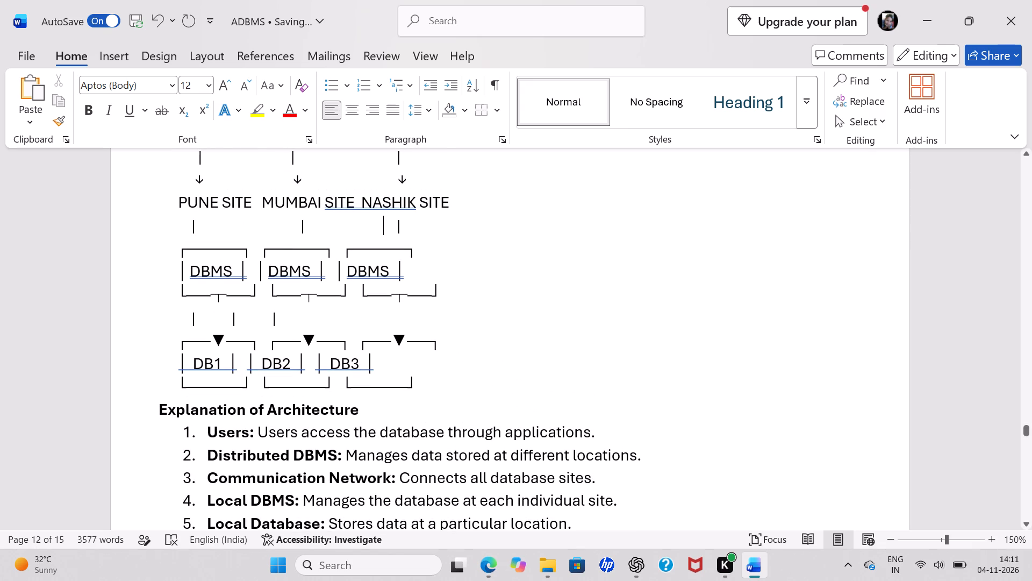
click(236, 275)
key(space)
key(space)
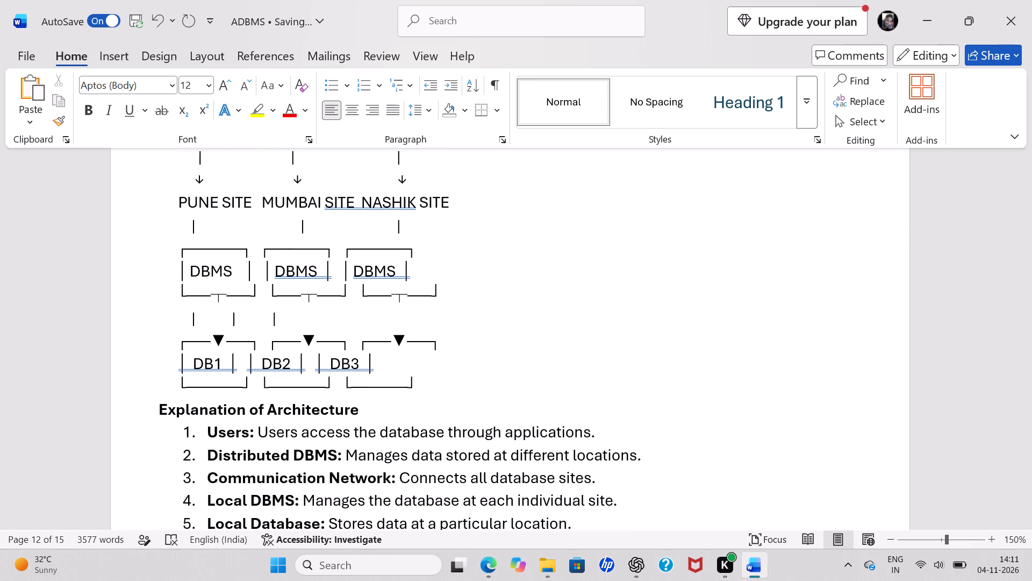
key(space)
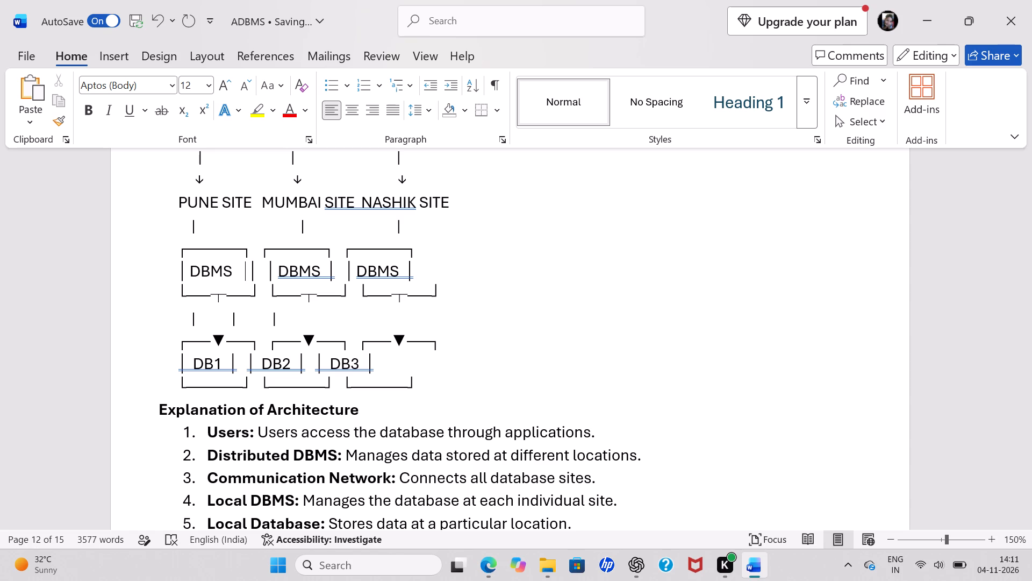
key(BackSpace)
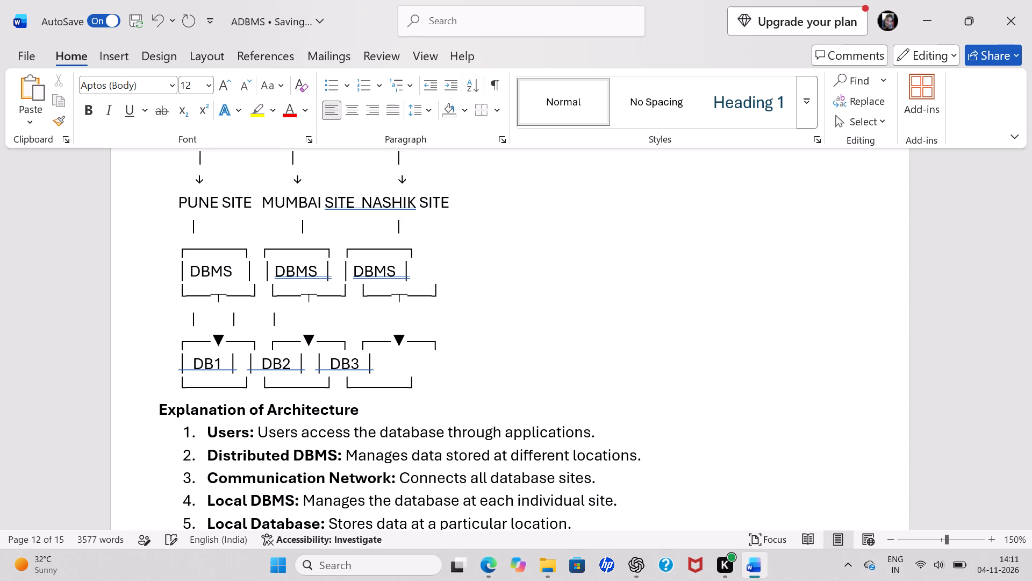
Add five spaces after DBMS in the second site's box so its closing side line meets the box's bottom corner.
click(318, 273)
key(space)
key(space)
key(space)
key(space)
key(space)
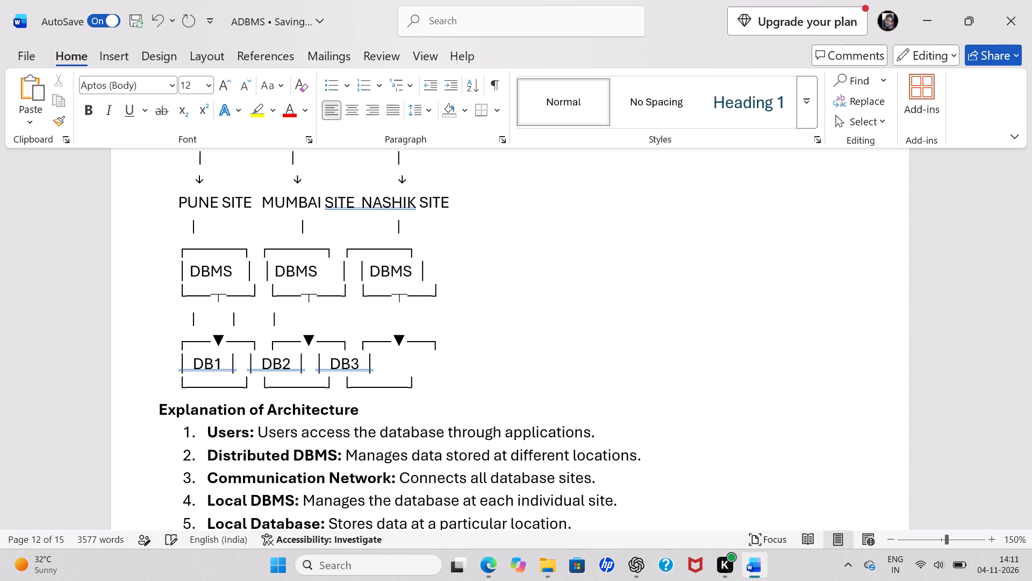
Space out the top edge of the third DBMS box so it starts above that box's left side line.
click(343, 253)
key(space)
key(space)
key(space)
key(space)
key(space)
key(BackSpace)
Add three spaces after DBMS in the third site's box to bring its closing side line to the bottom corner.
click(414, 278)
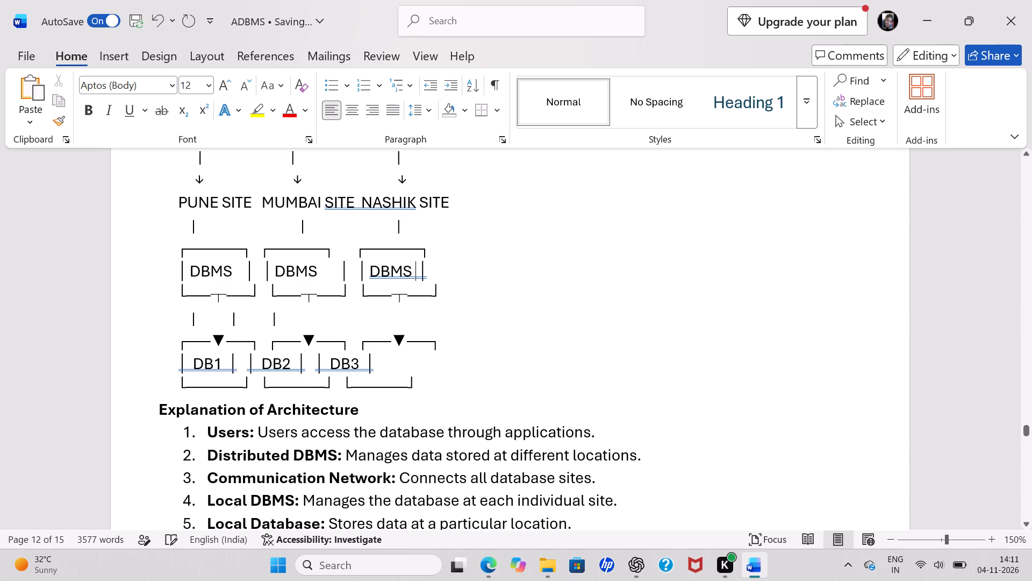
key(space)
key(space)
key(space)
Replace the left side line before DBMS in the third site's box with two spaces.
click(365, 269)
key(BackSpace)
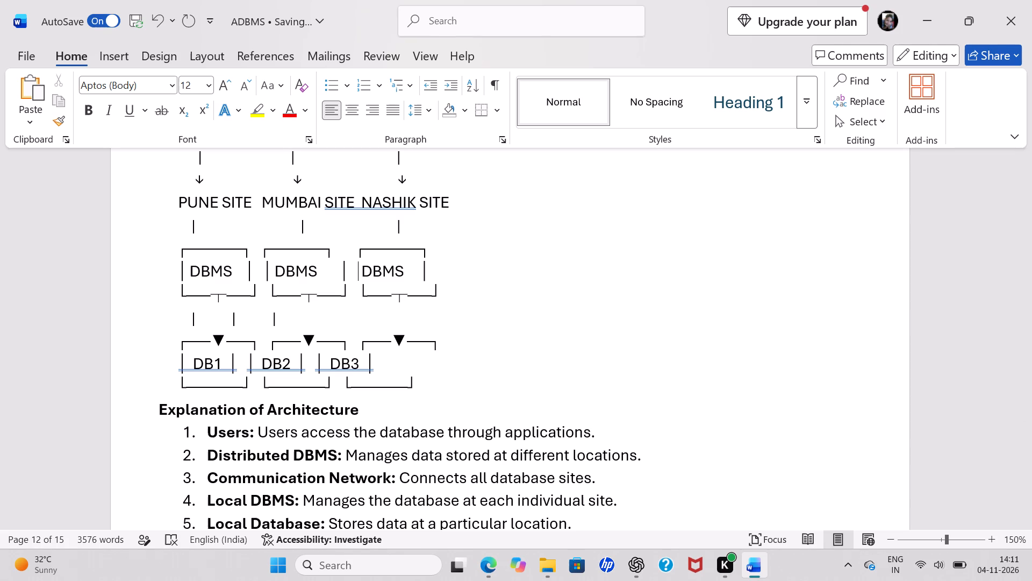
key(space)
key(space)
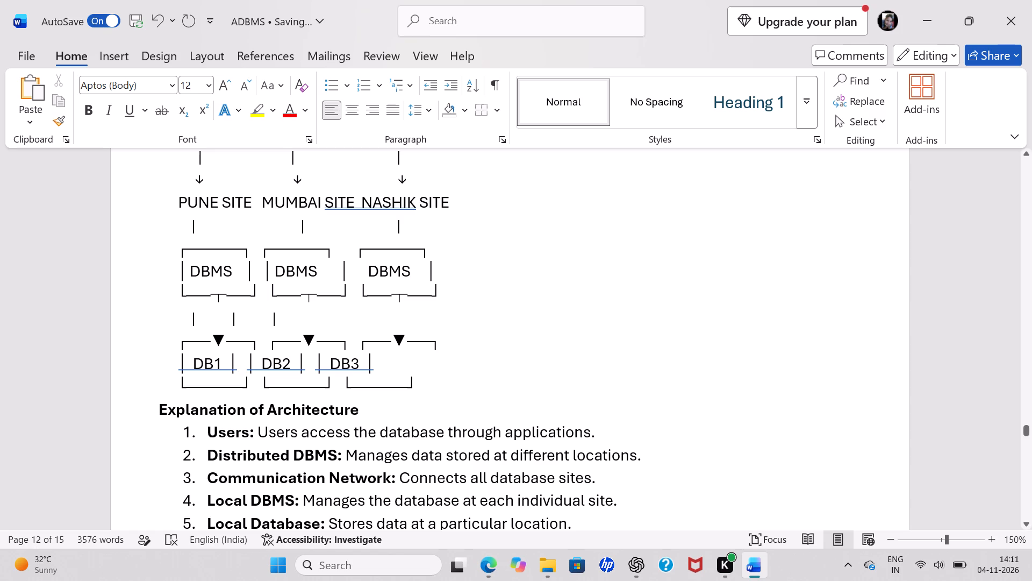
Delete the row of three vertical connectors between the DBMS boxes and the database boxes, including its empty line.
click(333, 323)
key(BackSpace)
key(BackSpace)
key(BackSpace)
key(BackSpace)
key(BackSpace)
key(BackSpace)
key(BackSpace)
key(BackSpace)
key(BackSpace)
key(BackSpace)
key(BackSpace)
key(BackSpace)
key(BackSpace)
key(BackSpace)
key(BackSpace)
key(BackSpace)
key(BackSpace)
key(BackSpace)
key(BackSpace)
key(BackSpace)
key(BackSpace)
key(BackSpace)
key(BackSpace)
key(BackSpace)
key(BackSpace)
key(BackSpace)
key(BackSpace)
key(BackSpace)
key(BackSpace)
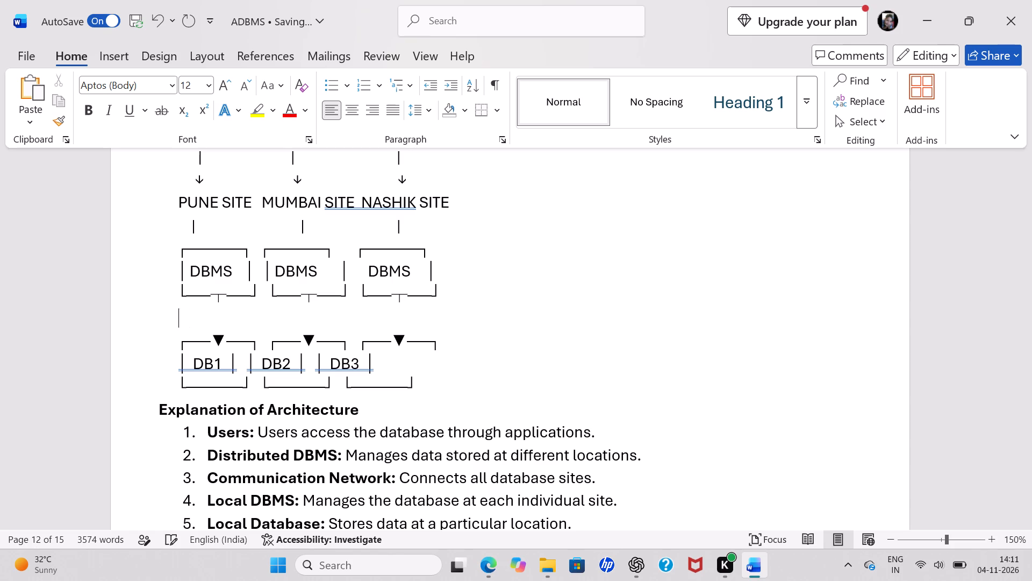
key(BackSpace)
key(BackSpace)
key(BackSpace)
key(BackSpace)
key(BackSpace)
key(BackSpace)
key(BackSpace)
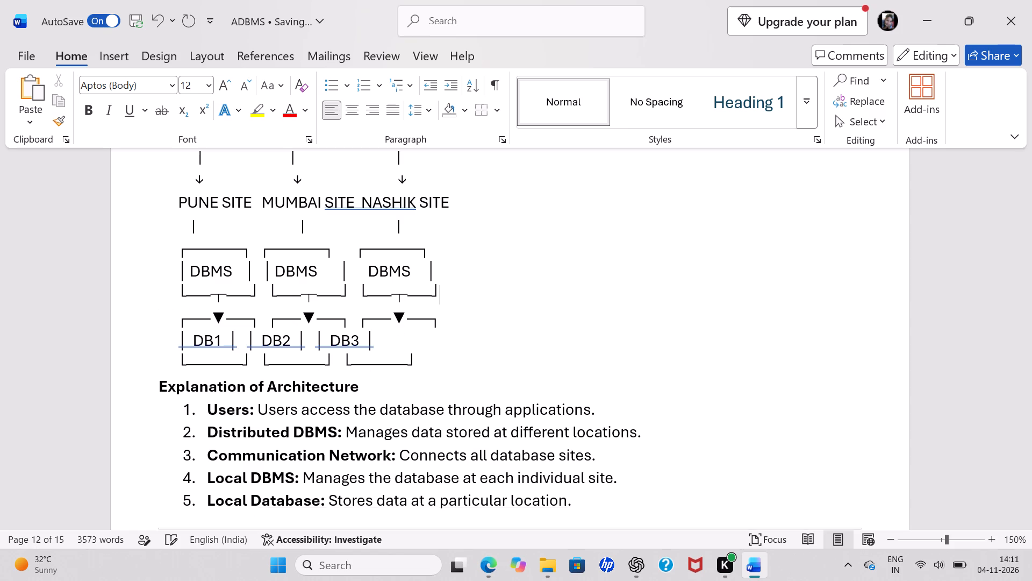
Delete the "Definition:" line under the heading "A. Homogeneous Distributed Database".
scroll(333, 323, up, 2)
scroll(333, 323, down, 5)
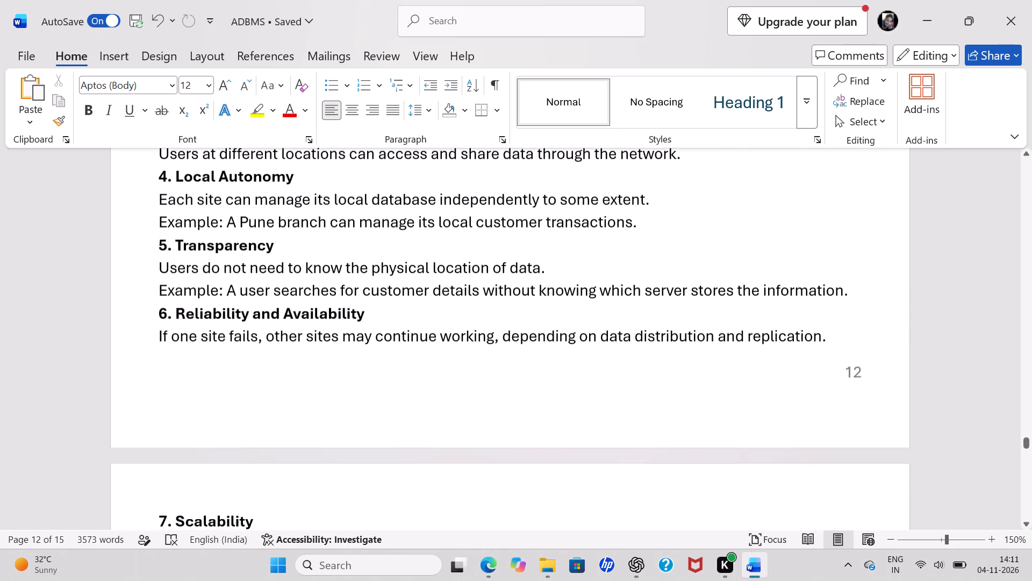
scroll(333, 323, down, 3)
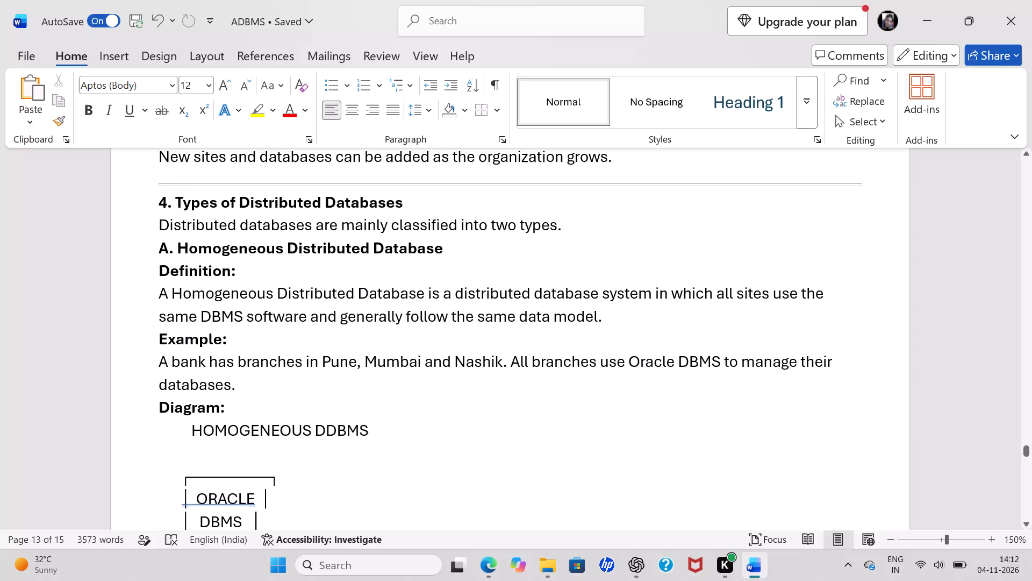
scroll(333, 323, down, 1)
drag(243, 186, 103, 192)
key(BackSpace)
key(BackSpace)
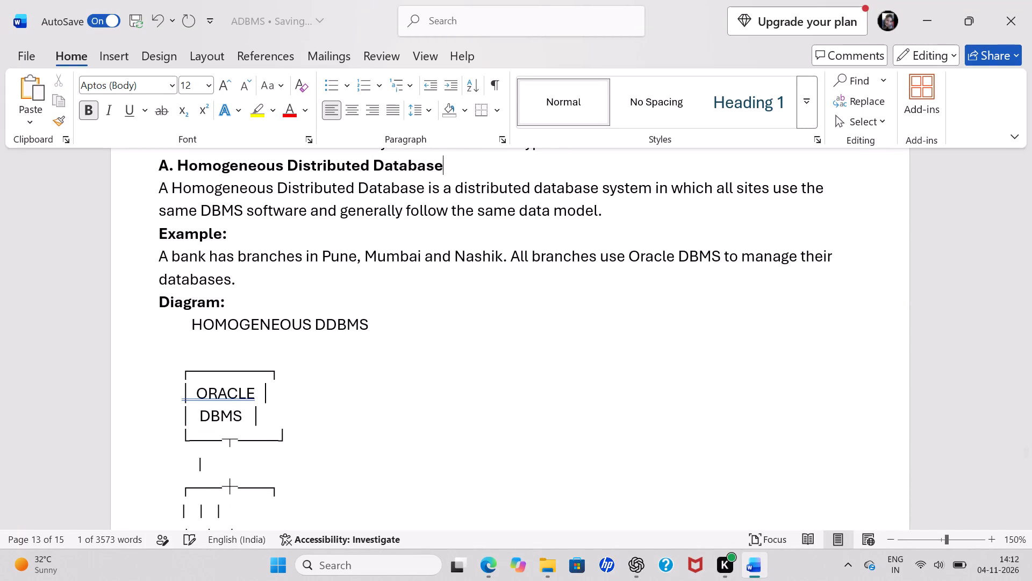
scroll(103, 192, down, 2)
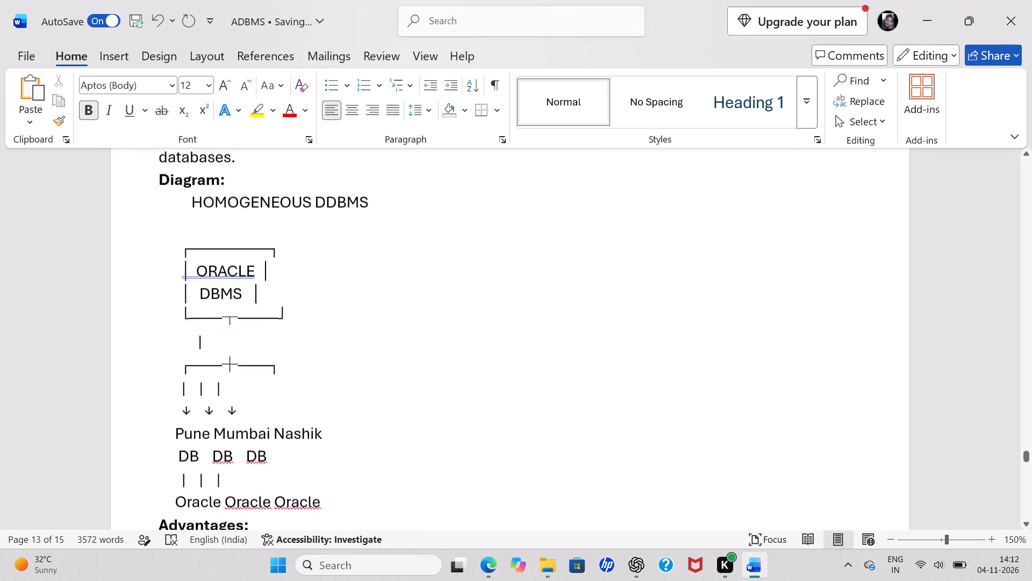
scroll(103, 192, down, 1)
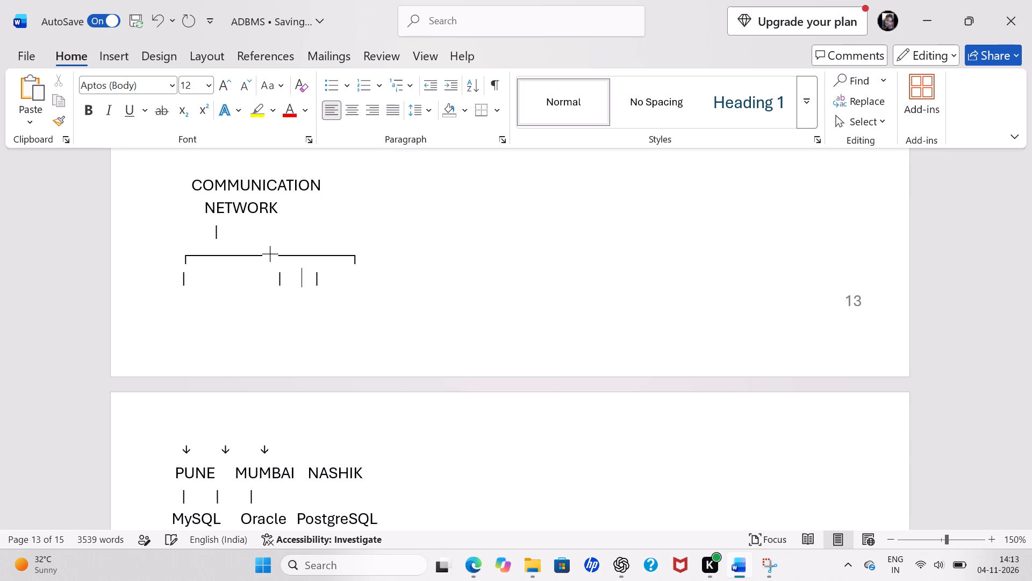
key(space)
key(space)
key(space)
Space out the down arrows above the city names so the second sits over MUMBAI and the third over NASHIK.
scroll(297, 283, down, 1)
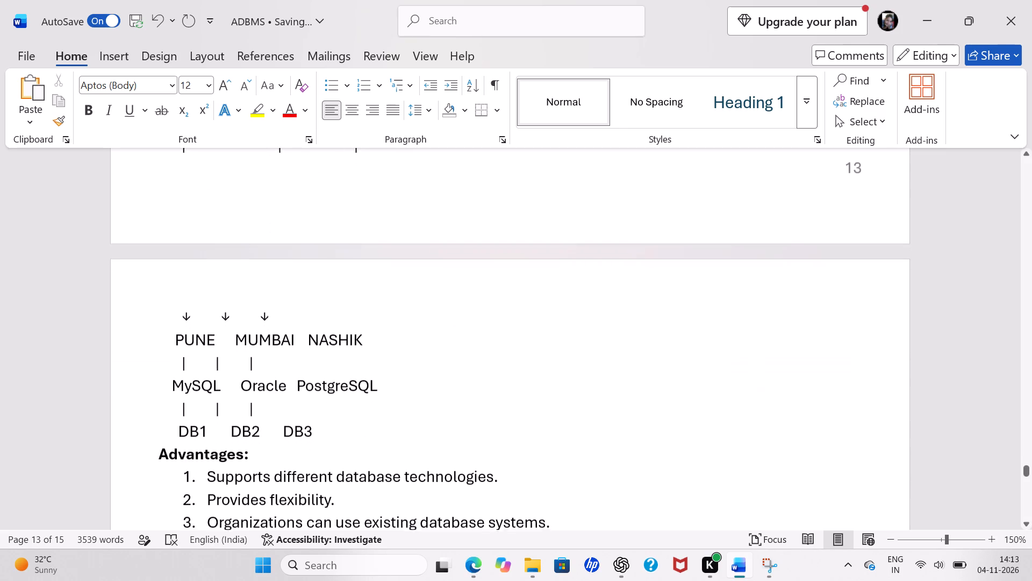
click(218, 264)
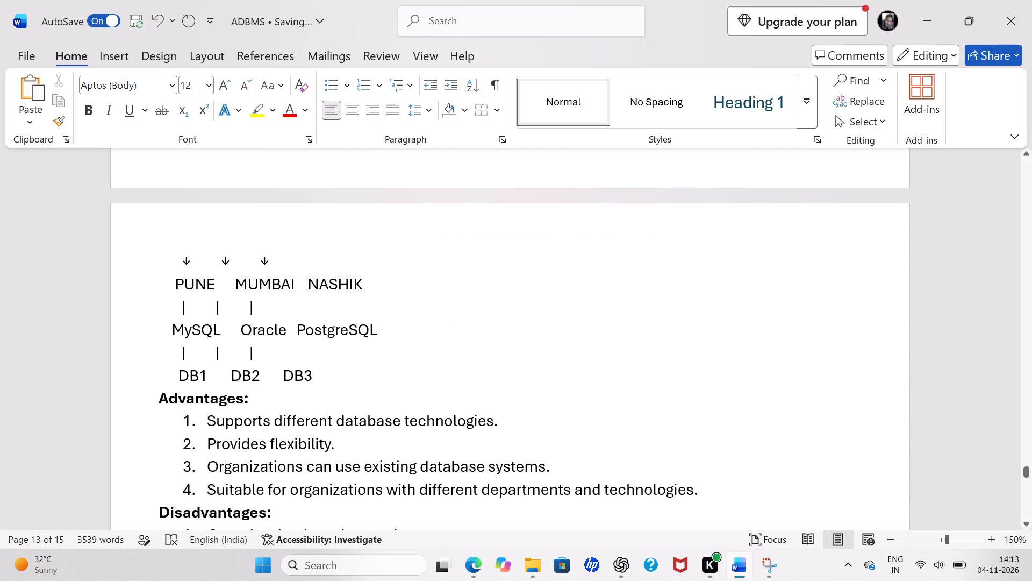
key(space)
key(space)
key(space)
key(space)
key(space)
key(space)
key(space)
key(space)
key(space)
key(space)
key(space)
key(space)
key(space)
key(space)
click(299, 258)
key(space)
key(space)
key(space)
Space out the bars below the city names so the second sits under MUMBAI and the third under NASHIK.
click(213, 305)
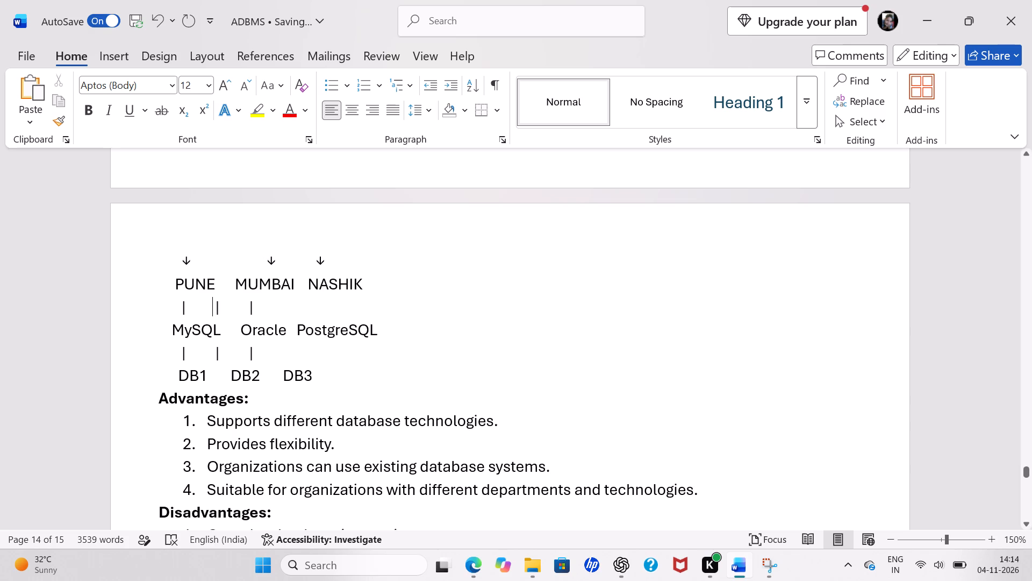
key(space)
key(space)
key(space)
key(space)
key(space)
key(space)
key(space)
key(space)
key(space)
key(space)
key(space)
key(space)
key(space)
key(space)
key(space)
key(space)
key(space)
key(space)
key(space)
key(space)
key(BackSpace)
key(BackSpace)
key(BackSpace)
key(BackSpace)
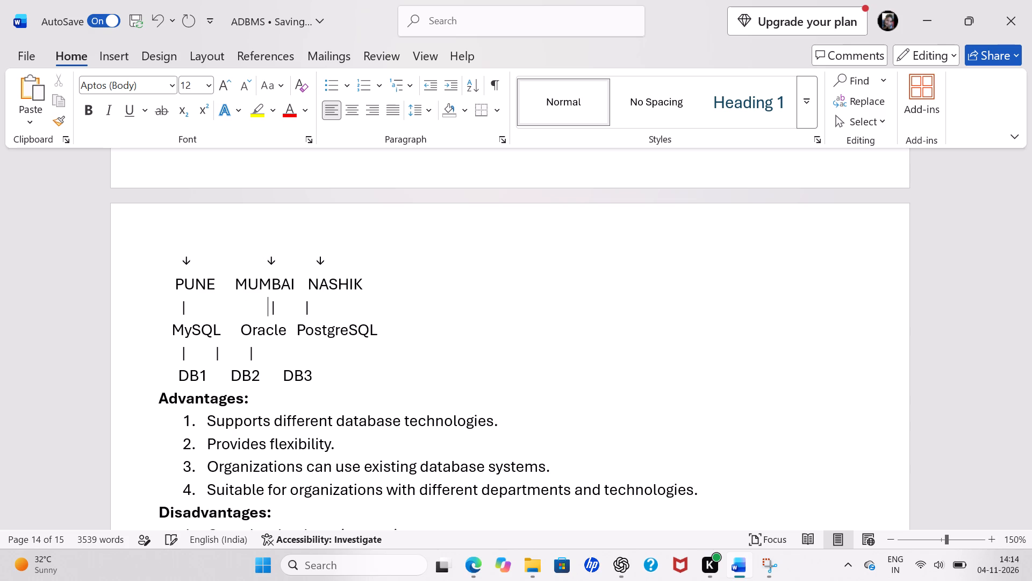
click(305, 304)
key(space)
key(space)
key(space)
key(space)
key(space)
key(space)
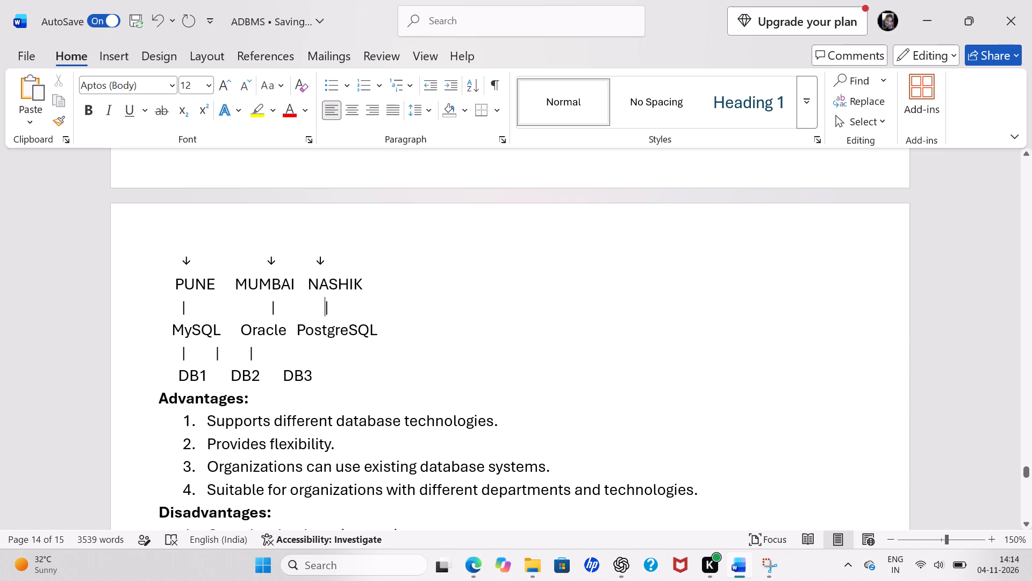
Space out the bars below the database product names so the second sits under Oracle and the third under PostgreSQL.
click(211, 355)
key(space)
key(space)
key(space)
key(space)
key(space)
key(space)
key(space)
key(space)
key(space)
key(space)
key(space)
key(space)
key(space)
key(space)
key(space)
key(space)
key(BackSpace)
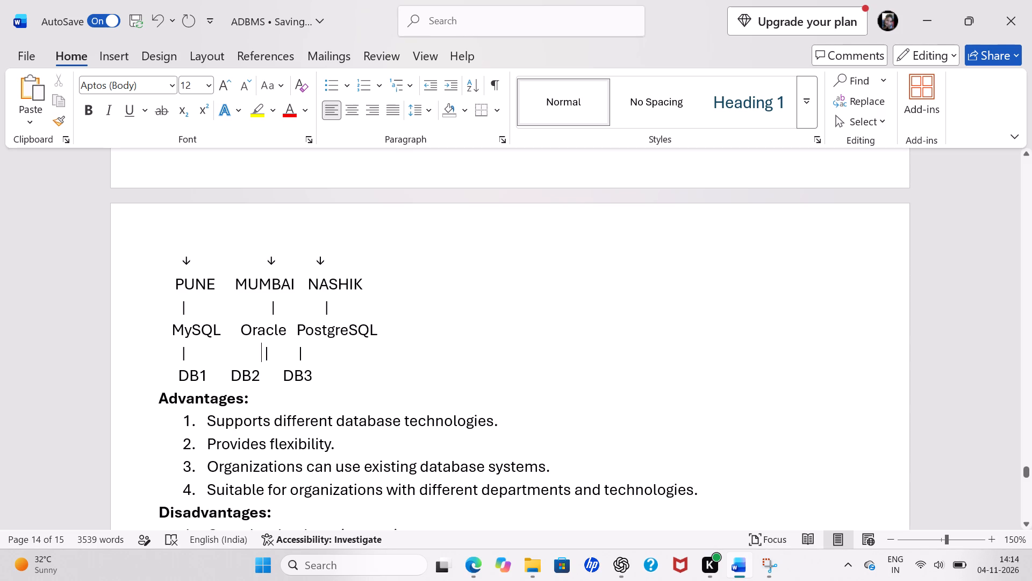
click(295, 357)
key(space)
key(space)
key(space)
key(space)
key(space)
key(space)
key(space)
key(space)
key(space)
Space out the bottom labels of the heterogeneous diagram so DB2 and DB3 sit under their bars.
click(226, 373)
key(space)
key(space)
key(space)
key(space)
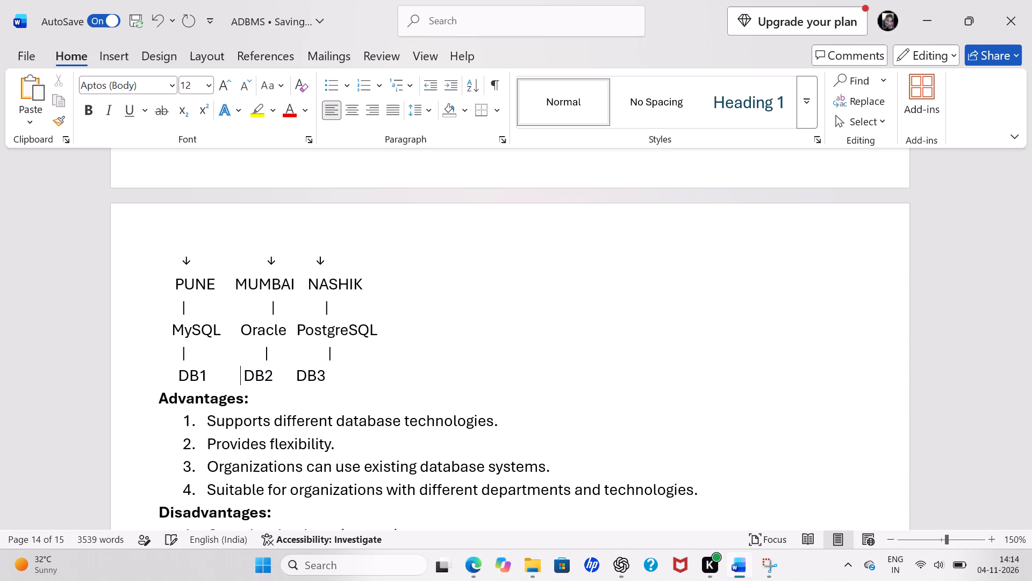
key(space)
key(space)
key(space)
key(space)
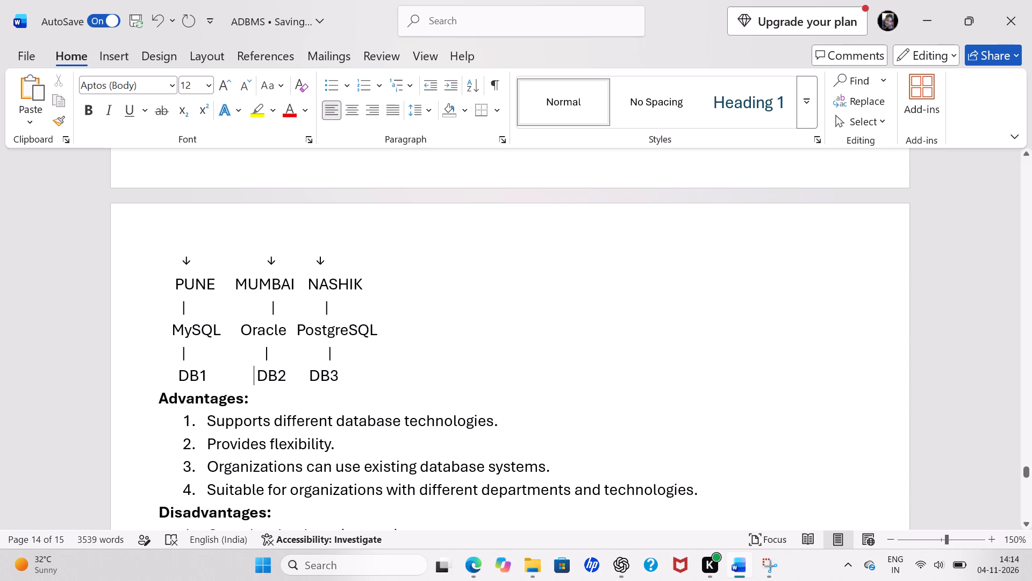
click(300, 378)
key(space)
key(space)
key(space)
Apply all borders to the table comparing Homogeneous and Heterogeneous Distributed Databases.
scroll(300, 378, down, 1)
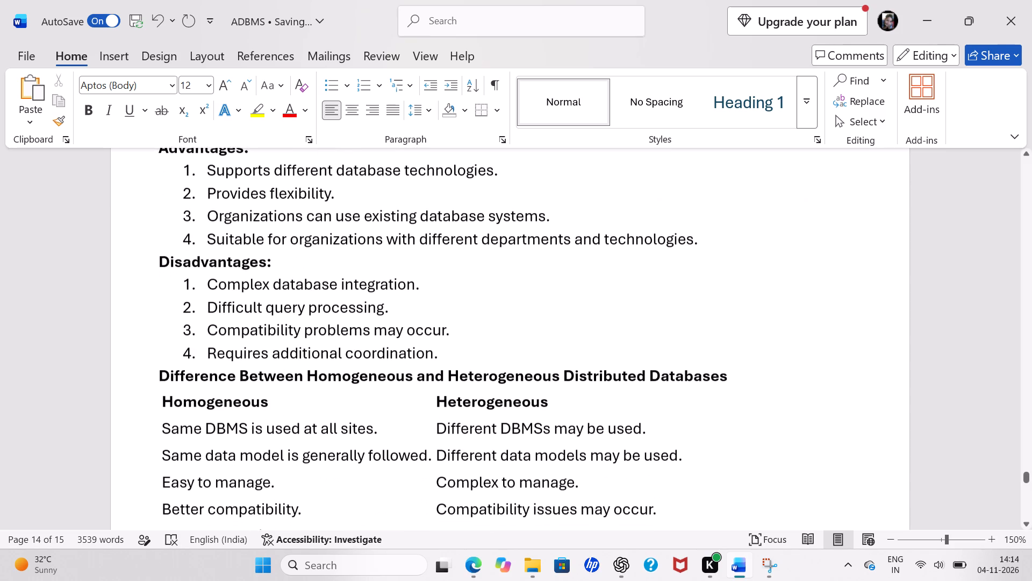
scroll(300, 378, down, 1)
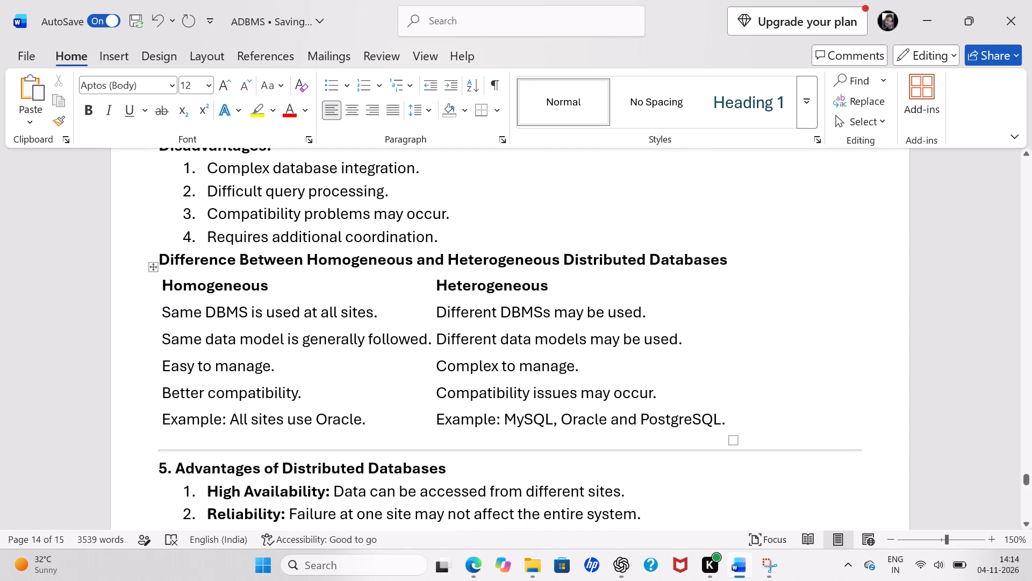
click(152, 267)
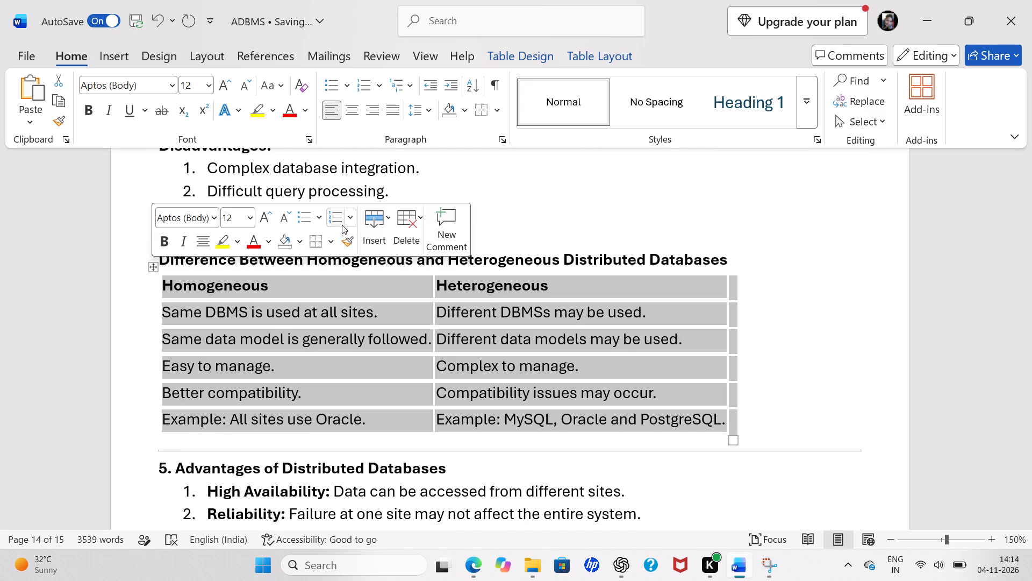
click(328, 246)
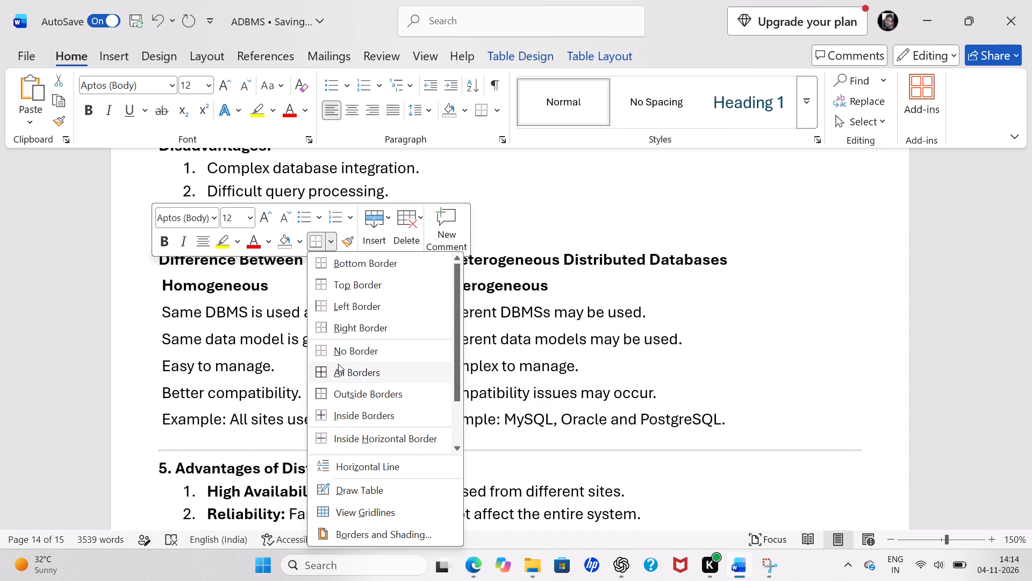
click(338, 368)
Delete the horizontal divider line between the comparison table and the Advantages of Distributed Databases heading.
click(297, 457)
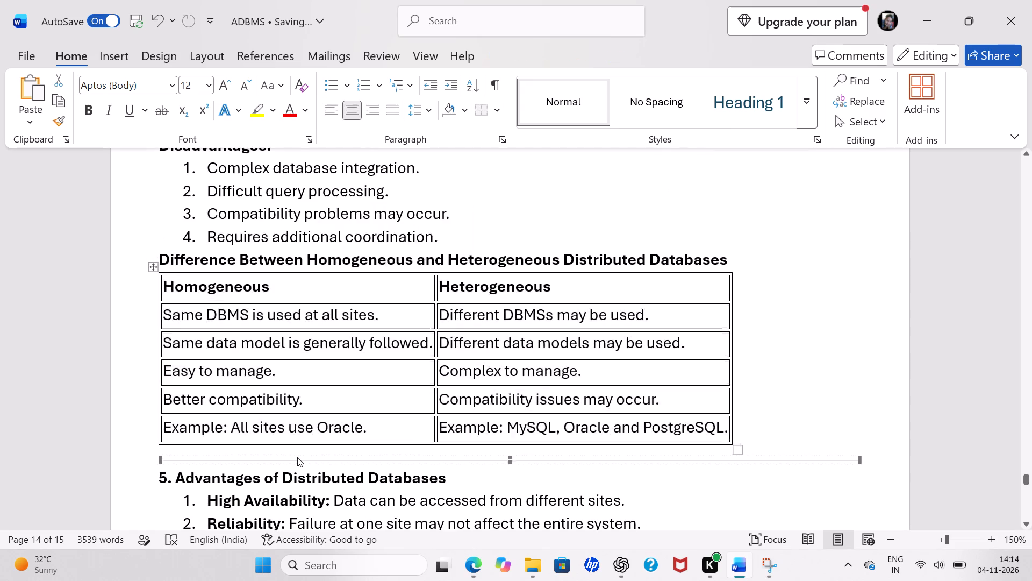
scroll(297, 457, down, 1)
key(BackSpace)
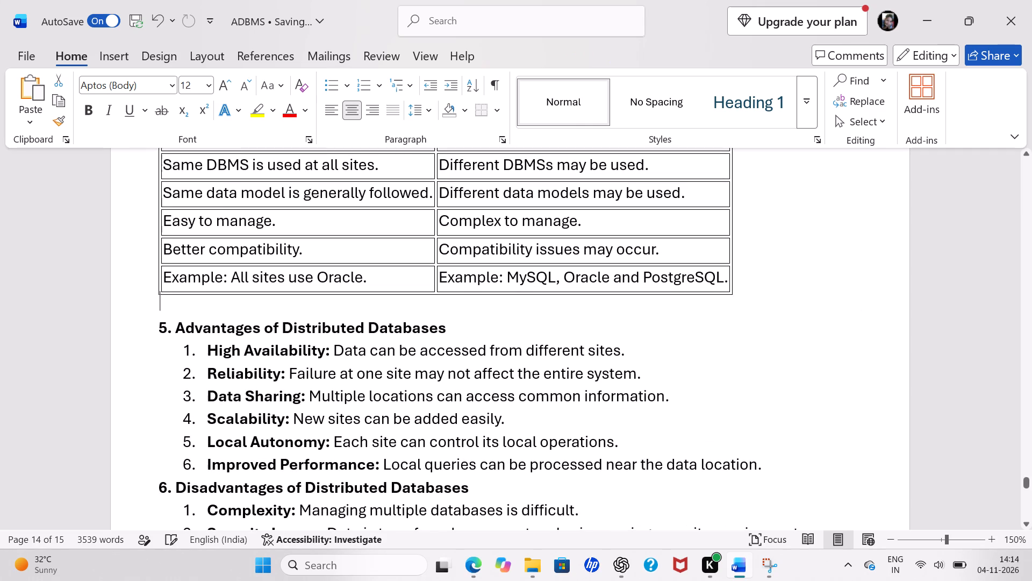
key(BackSpace)
key(BackSpace)
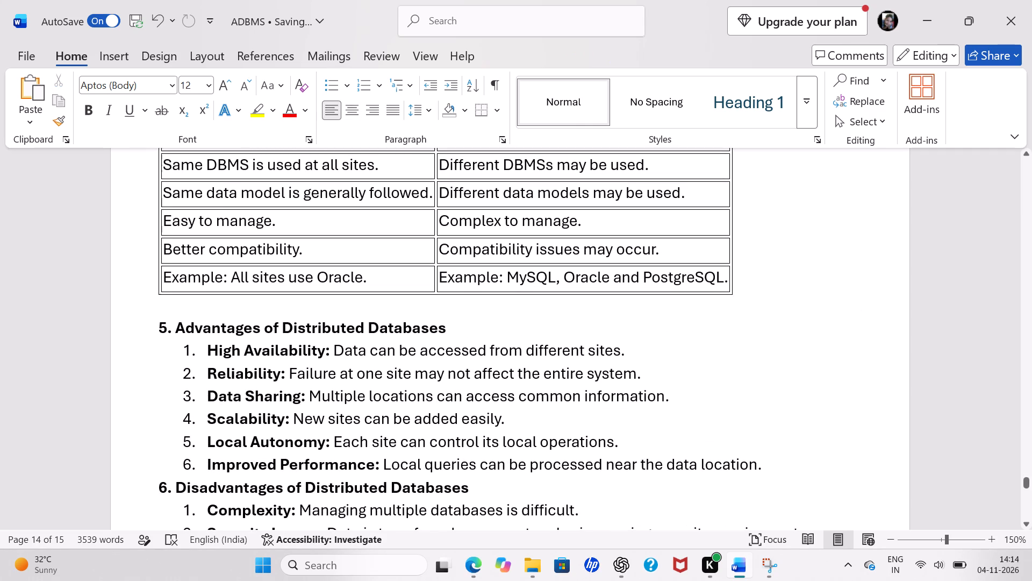
key(BackSpace)
Apply all borders to the Application and Usage table under Applications of Distributed Databases.
scroll(297, 457, down, 4)
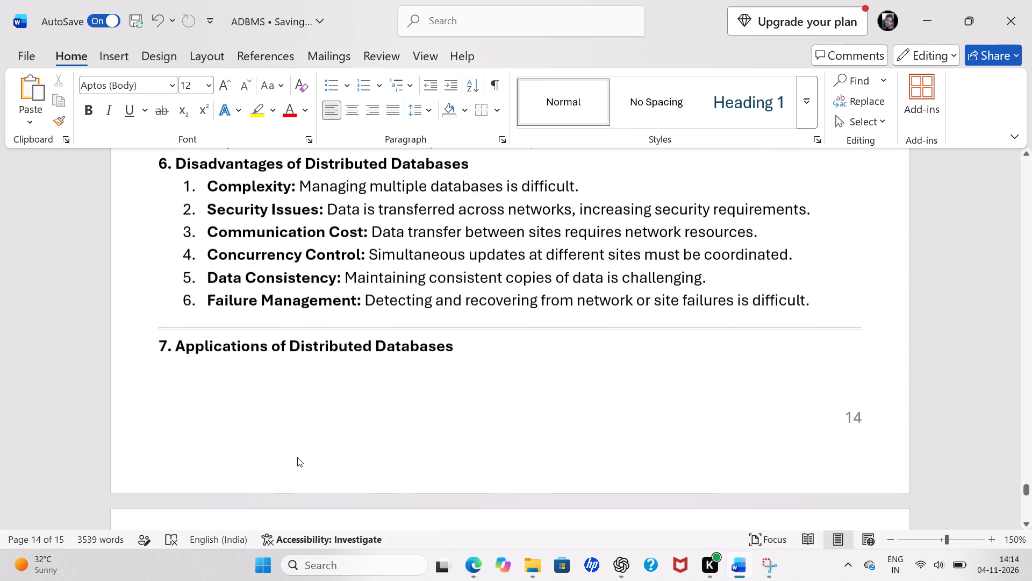
scroll(297, 457, down, 3)
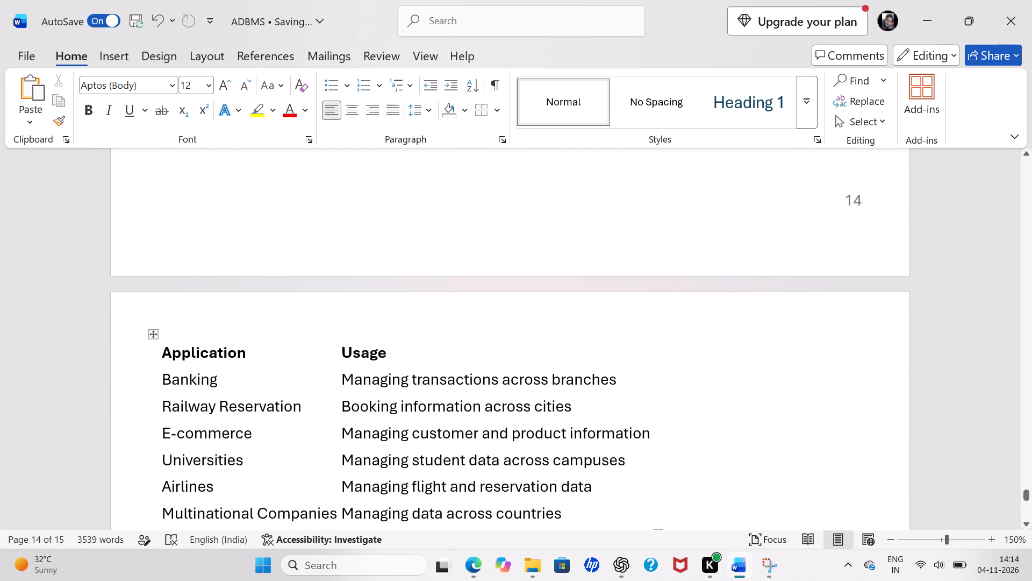
scroll(297, 457, down, 1)
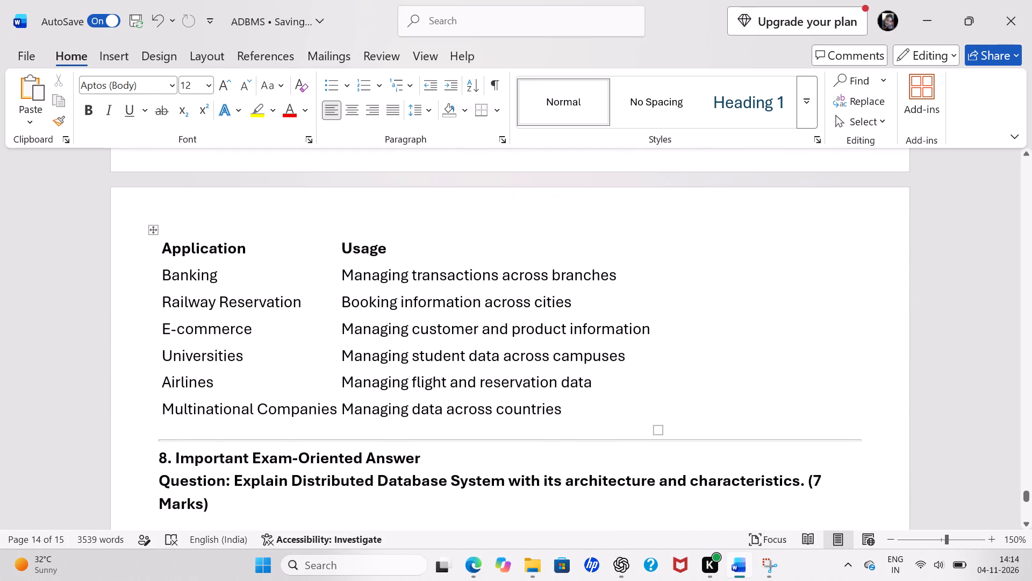
click(154, 233)
click(325, 214)
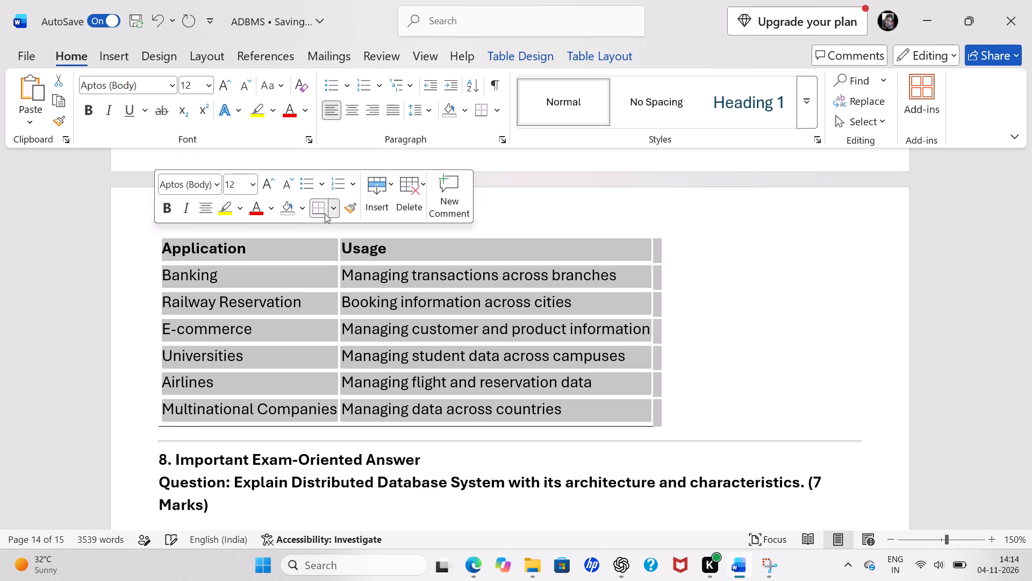
click(336, 204)
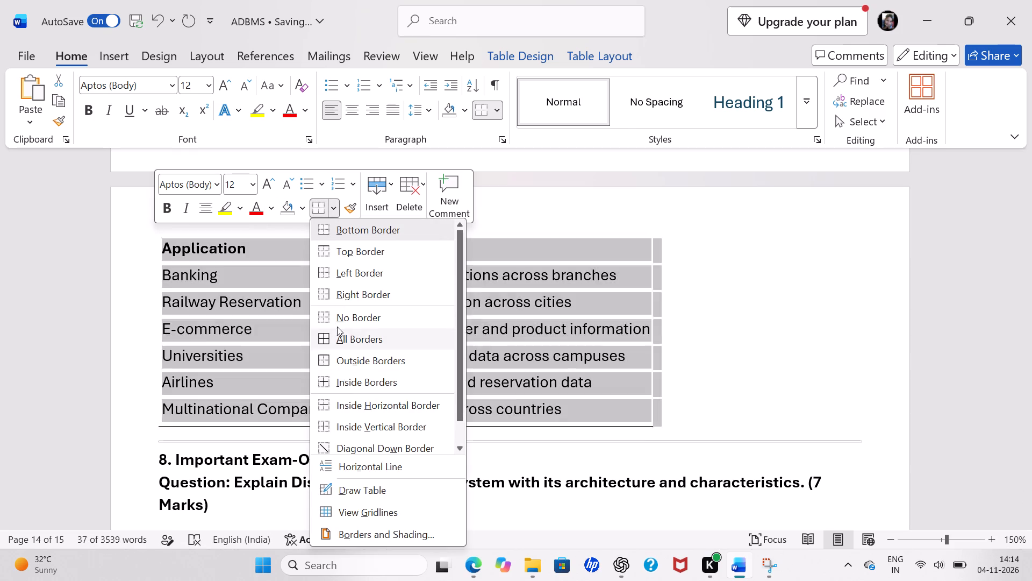
click(337, 332)
Reduce the height of the distributed database system picture at the document's end to about 5.96 cm, keeping its width.
scroll(294, 387, down, 1)
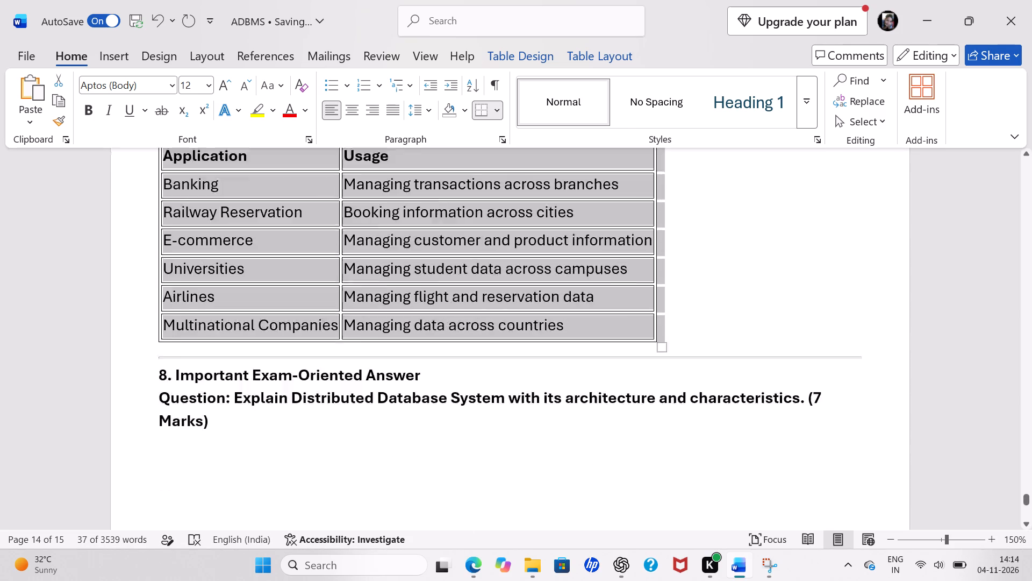
scroll(294, 387, down, 3)
drag(294, 387, 324, 349)
drag(324, 349, 348, 314)
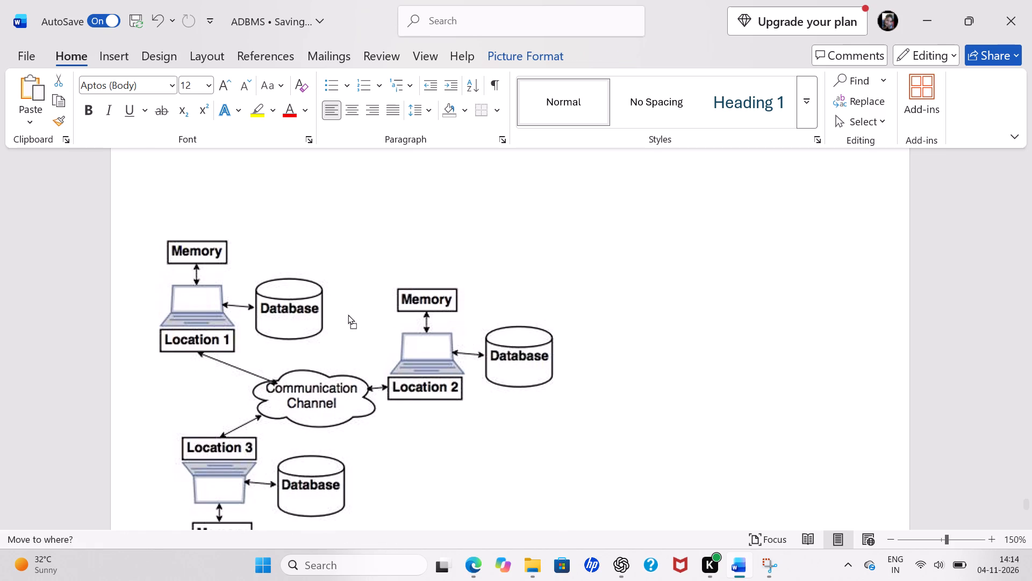
drag(348, 314, 341, 322)
drag(357, 239, 364, 221)
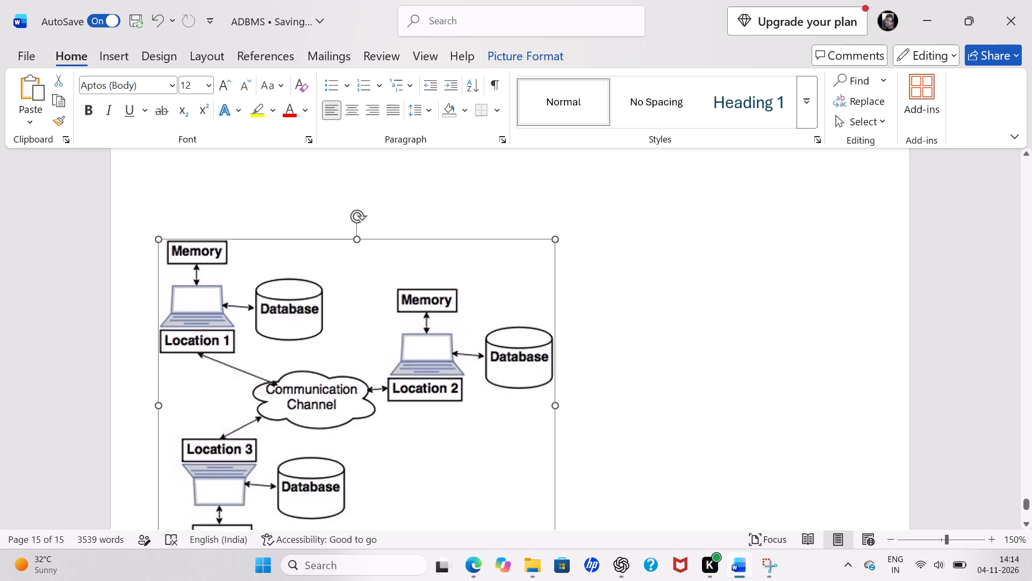
drag(364, 221, 355, 342)
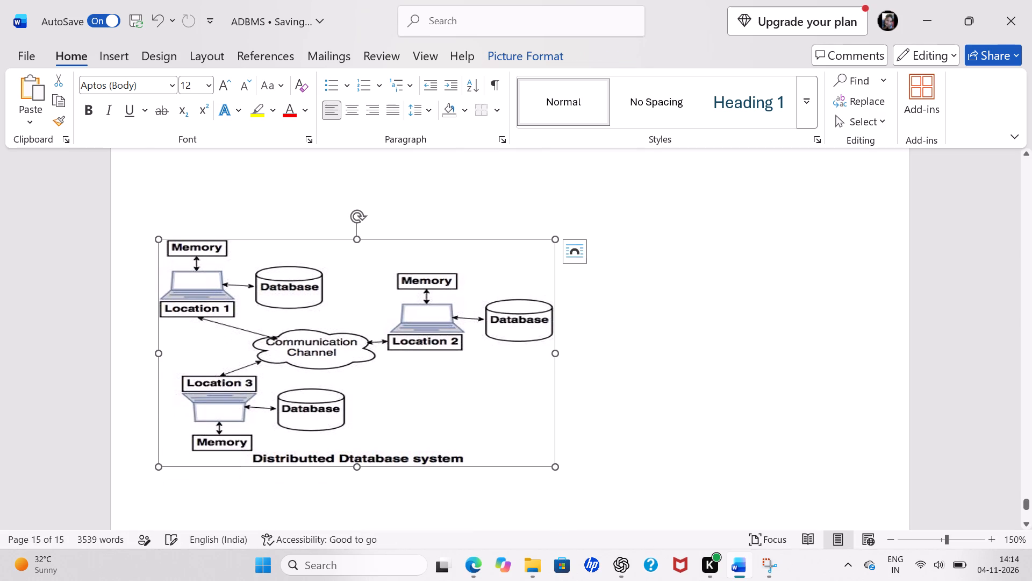
Move the distributed database system picture up to directly below the 7-mark question on architecture and characteristics.
double_click(367, 385)
drag(367, 385, 394, 372)
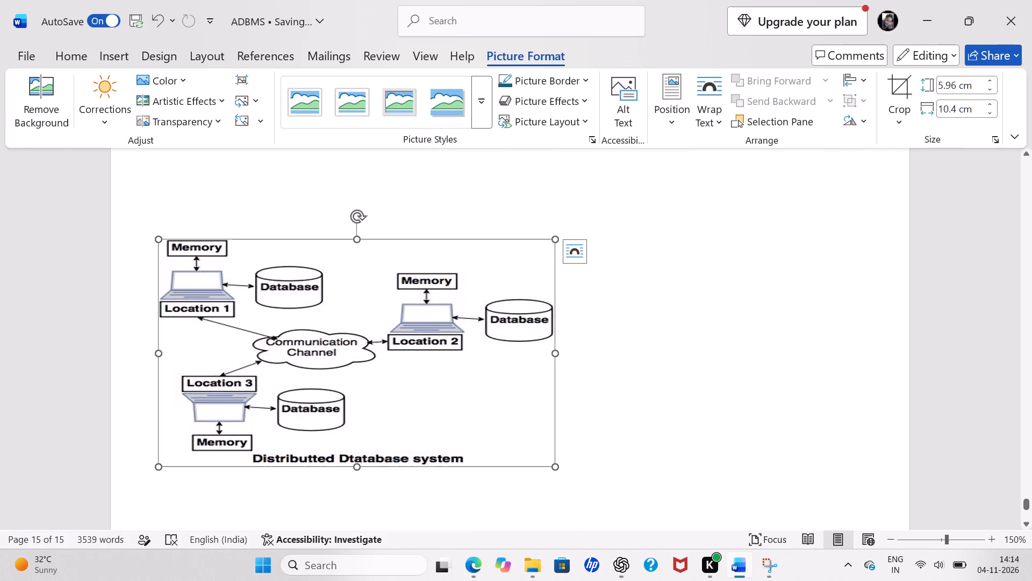
double_click(394, 372)
drag(364, 238, 389, 233)
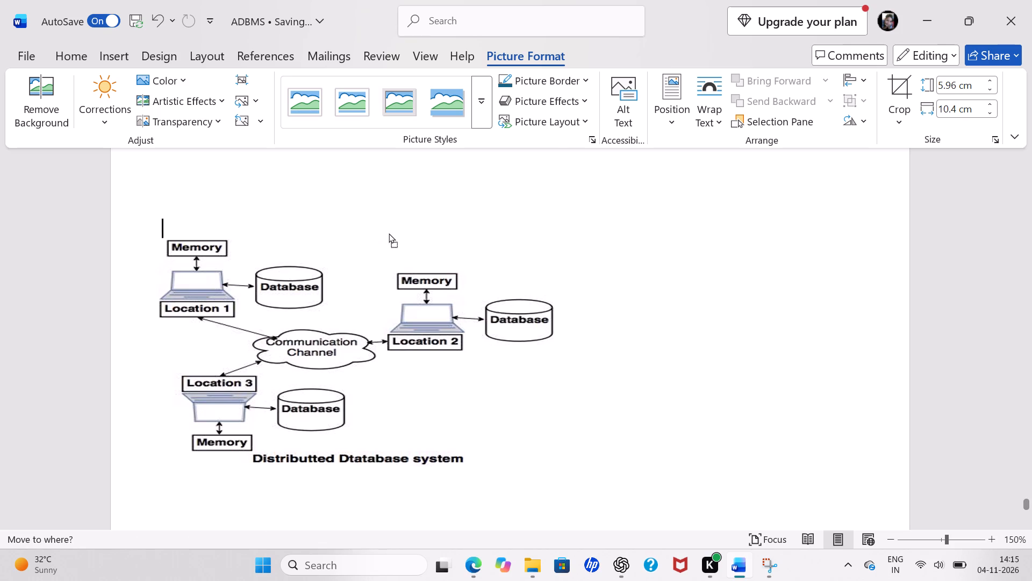
drag(389, 233, 441, 183)
scroll(441, 183, up, 1)
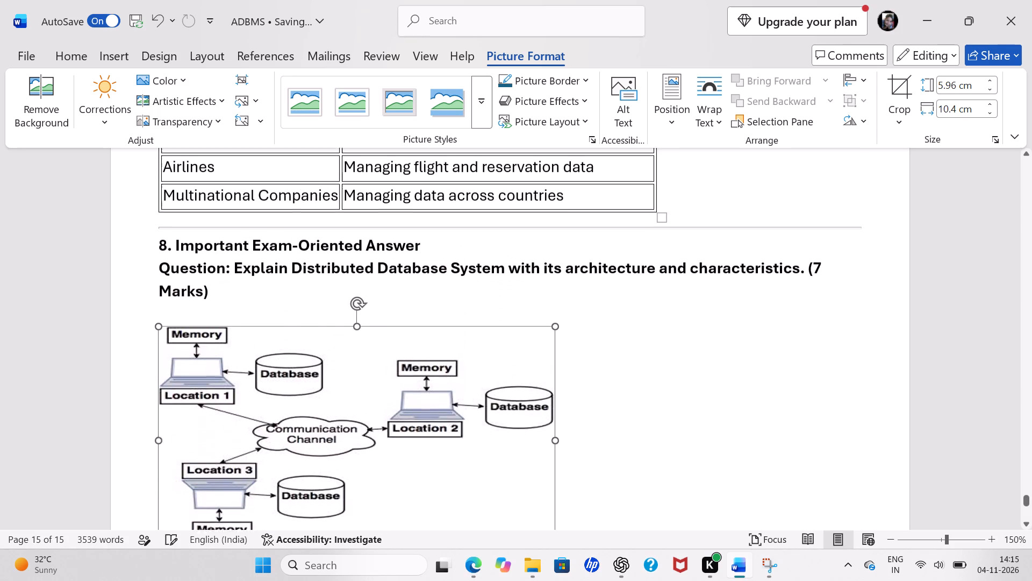
drag(378, 340, 396, 315)
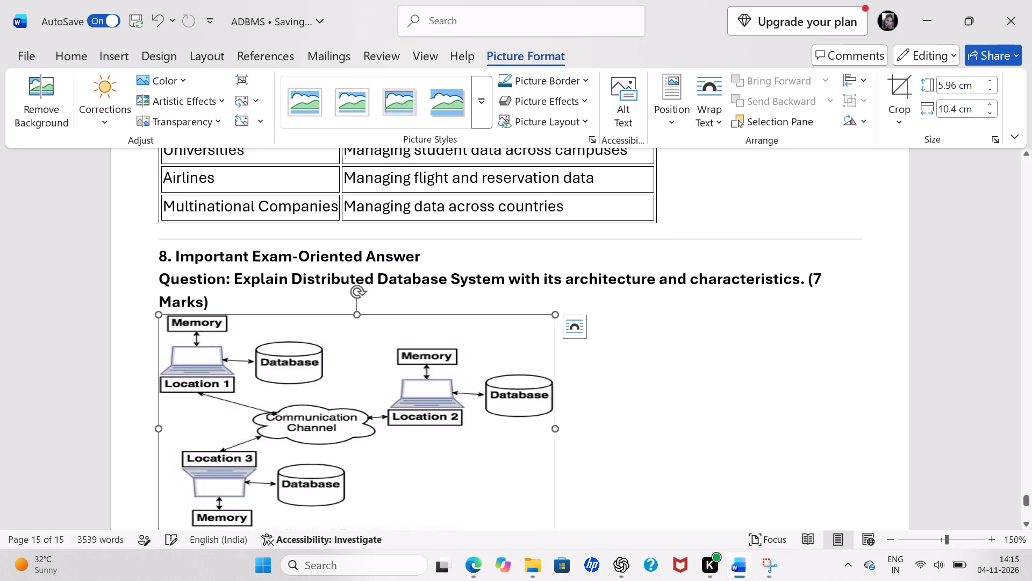
Shrink the distributed database system picture proportionally to about 4.37 cm high by 7.64 cm wide.
scroll(364, 383, down, 1)
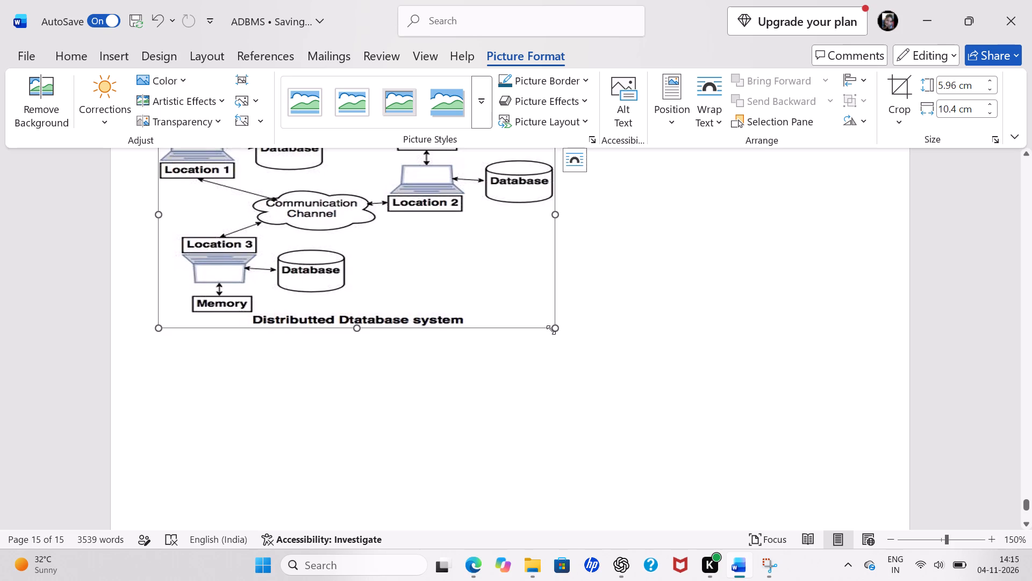
drag(551, 330, 379, 268)
Remove the space after paragraphs in the table comparing Shared Memory, Shared Disk and Shared Nothing.
scroll(379, 268, up, 1)
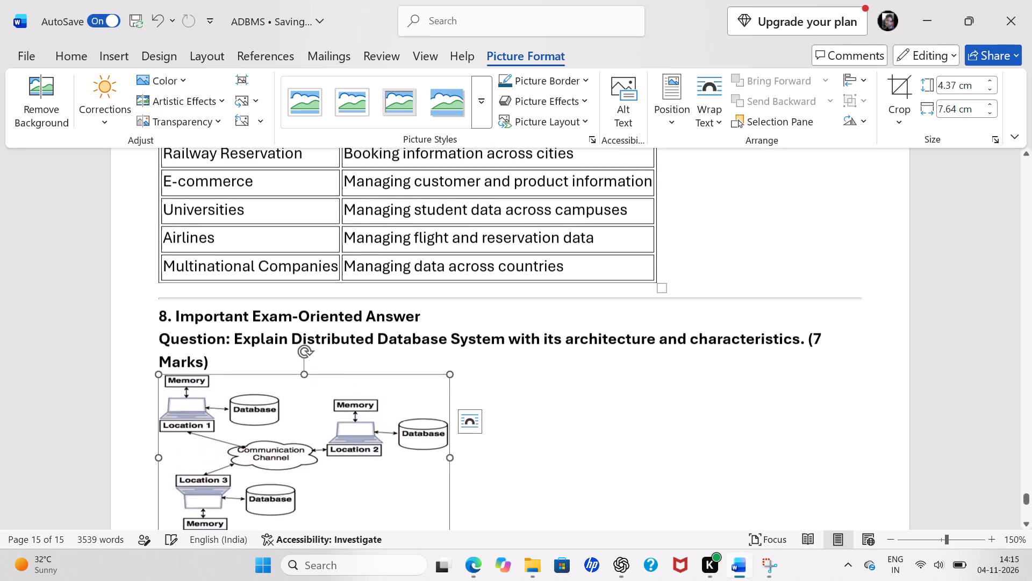
scroll(379, 268, up, 2)
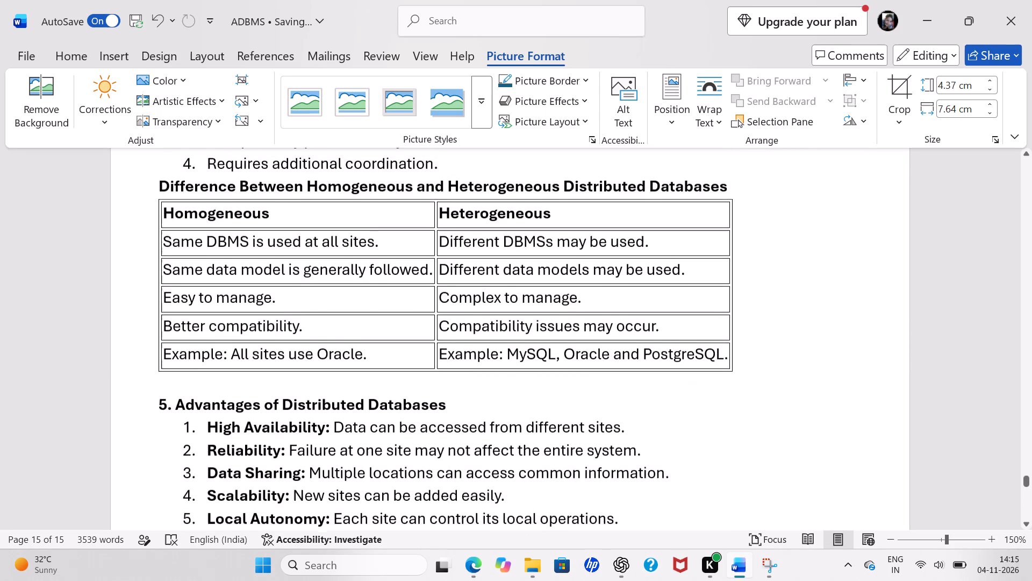
scroll(379, 268, up, 5)
scroll(379, 268, down, 3)
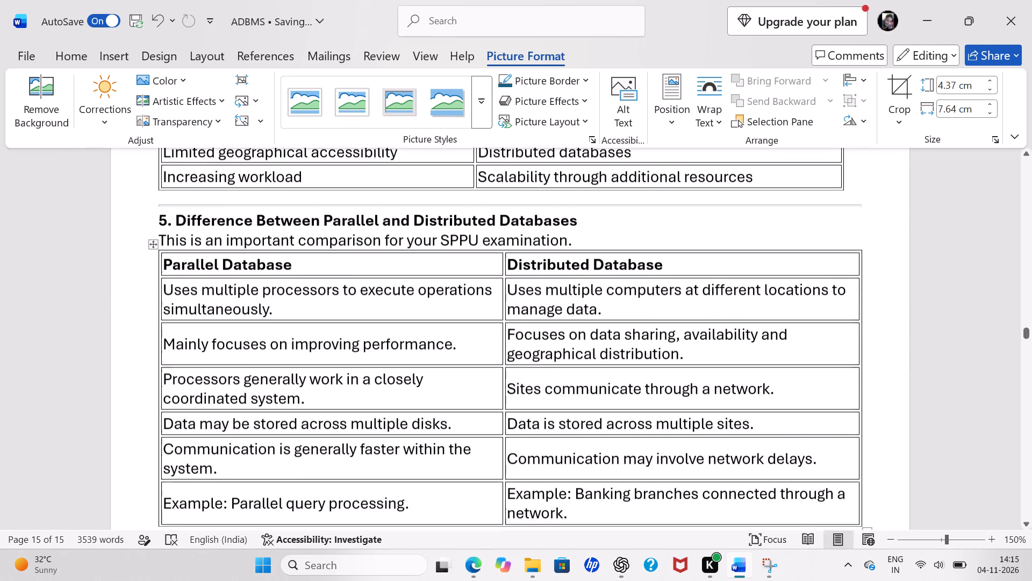
scroll(379, 268, up, 3)
scroll(379, 268, down, 2)
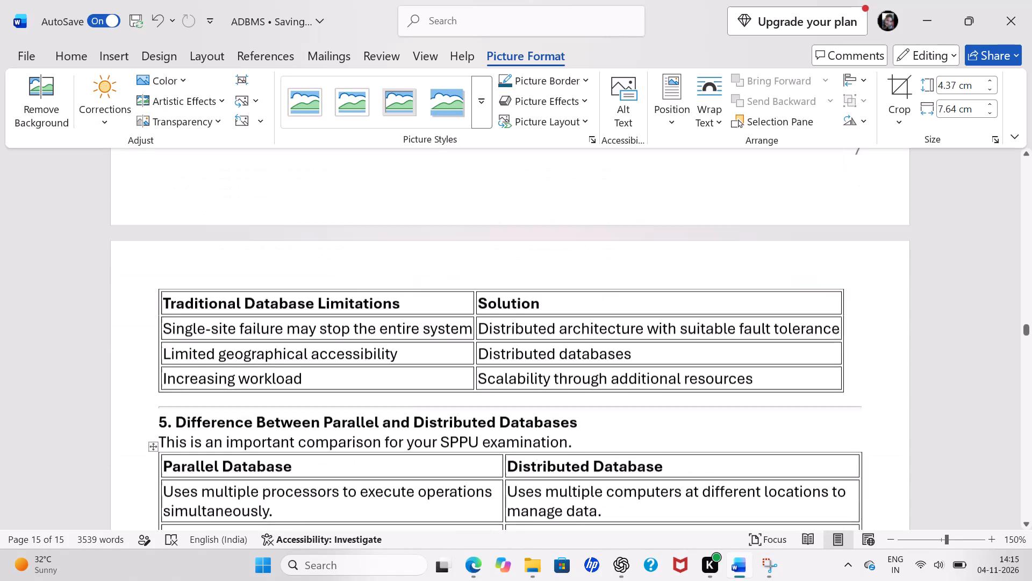
scroll(379, 268, down, 7)
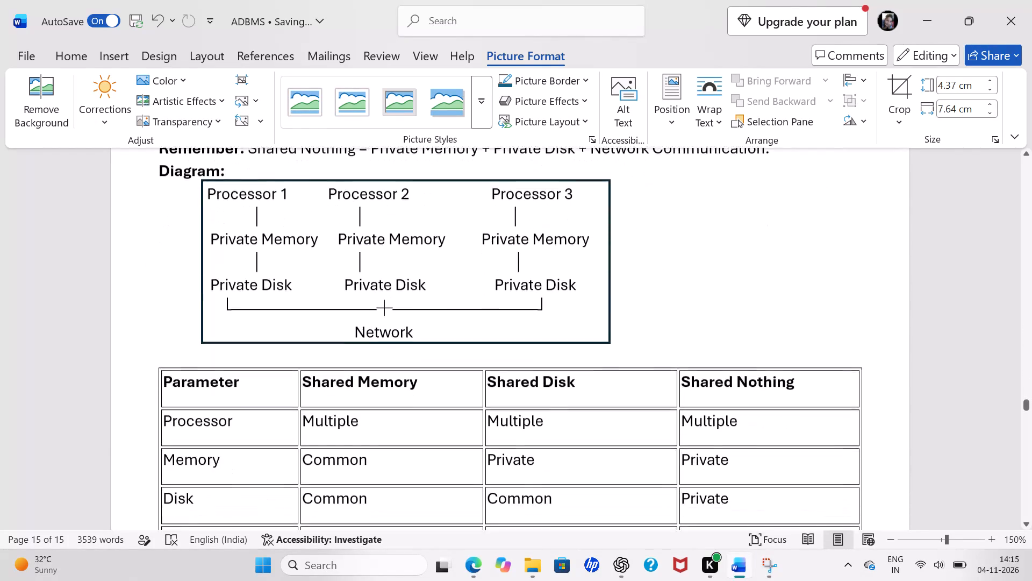
scroll(379, 268, down, 1)
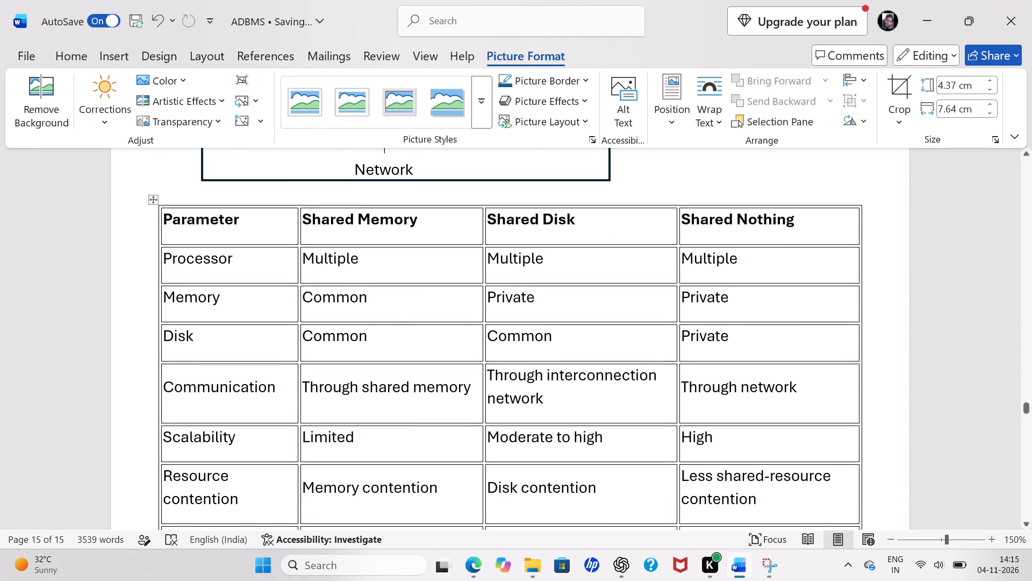
drag(146, 208, 208, 247)
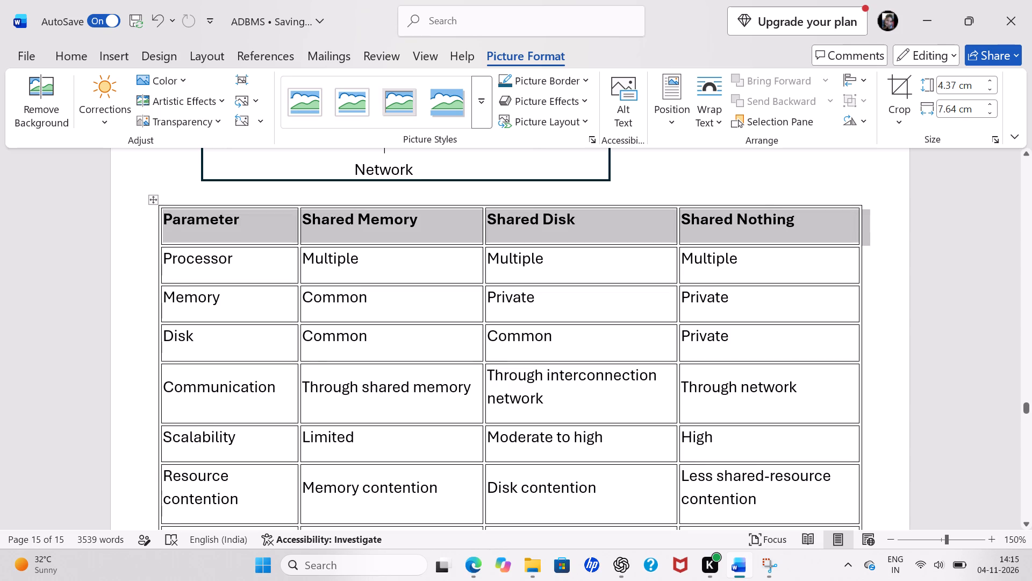
drag(208, 247, 224, 483)
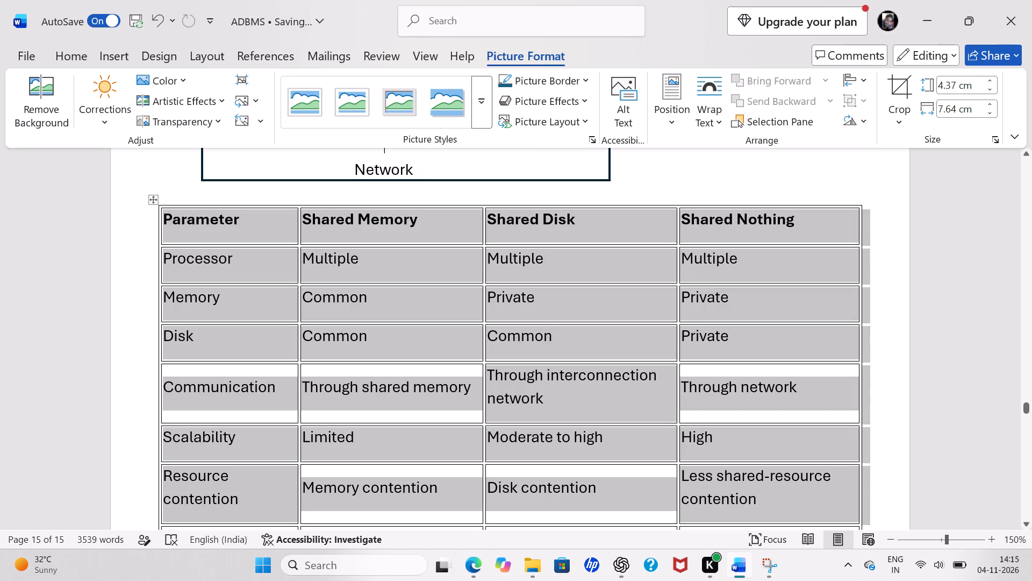
drag(224, 483, 236, 565)
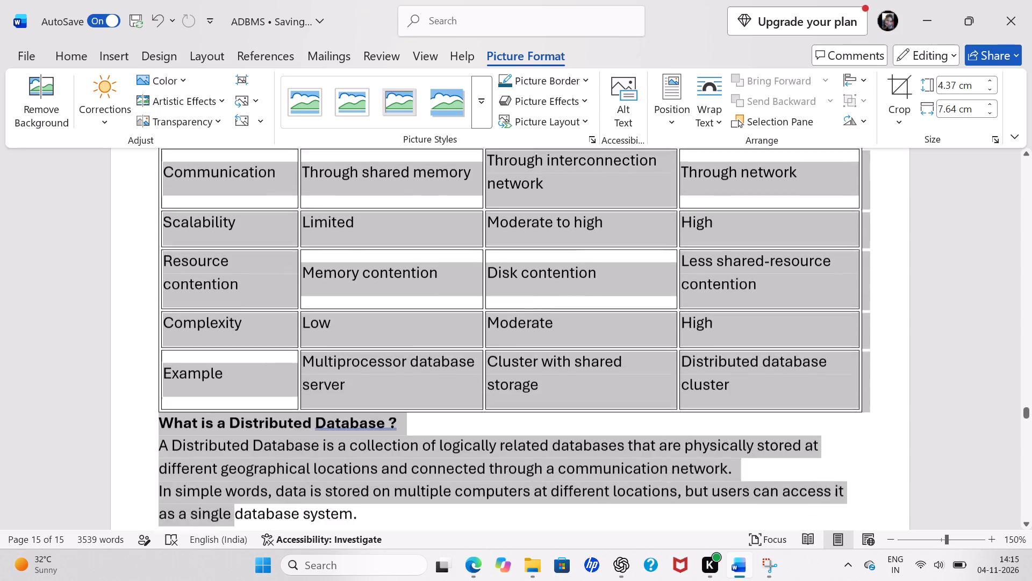
drag(236, 565, 360, 165)
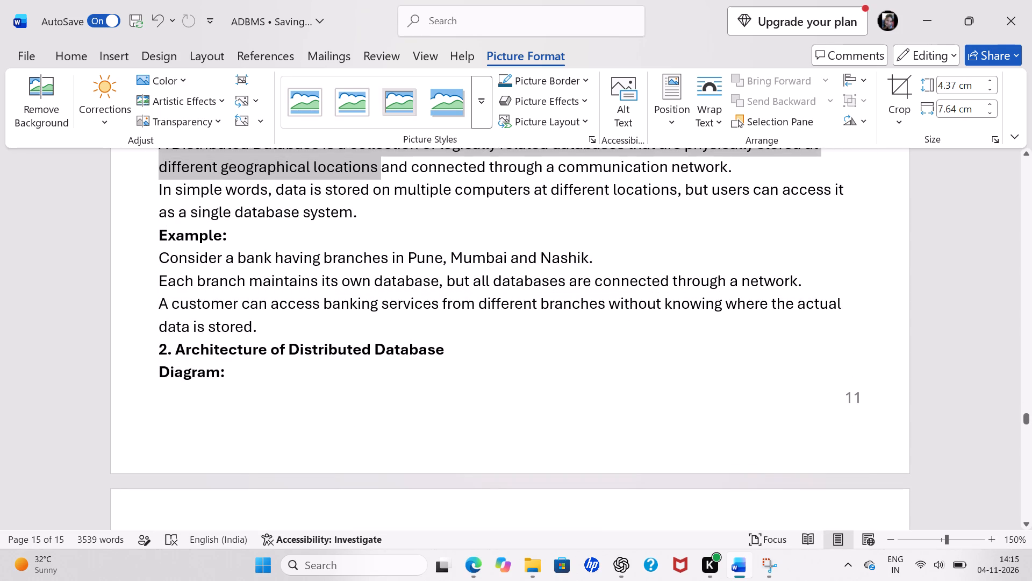
drag(360, 165, 382, 204)
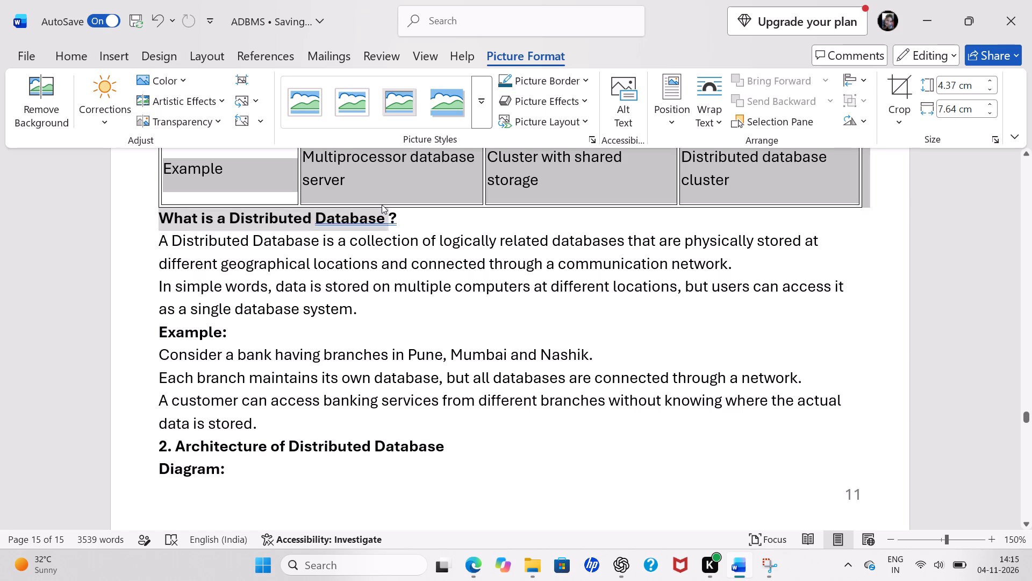
drag(382, 204, 380, 203)
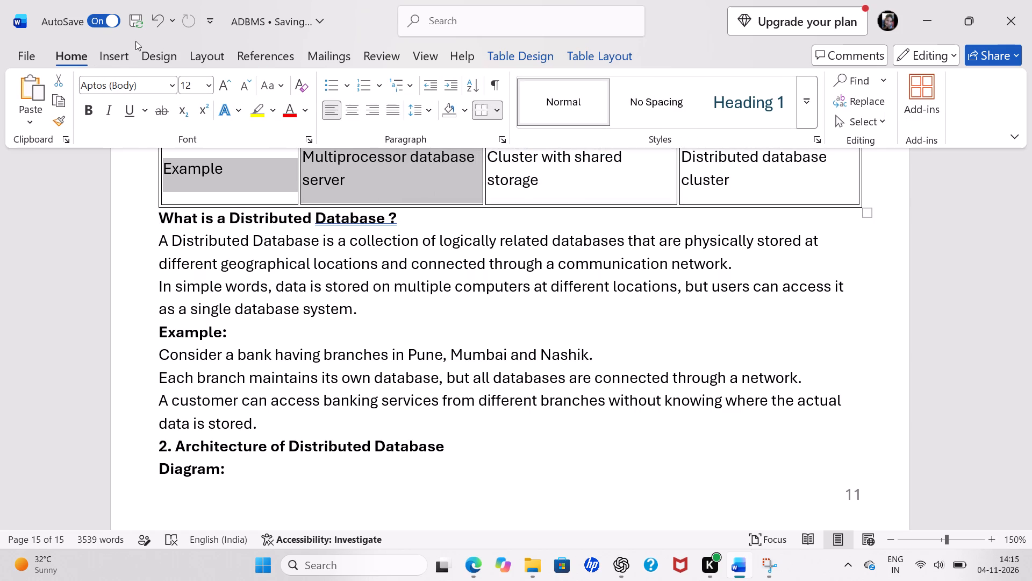
click(432, 115)
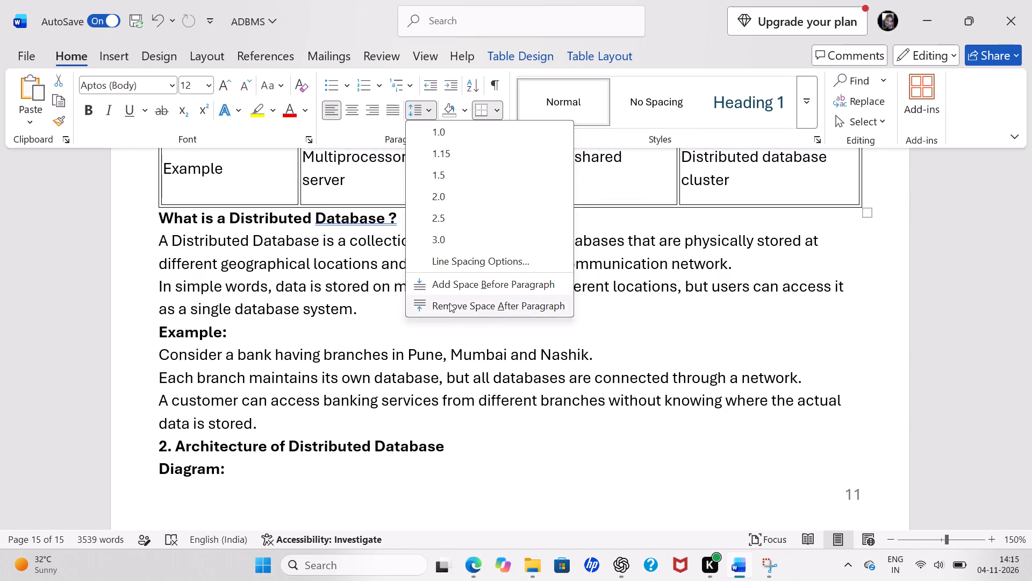
click(449, 303)
scroll(449, 303, up, 2)
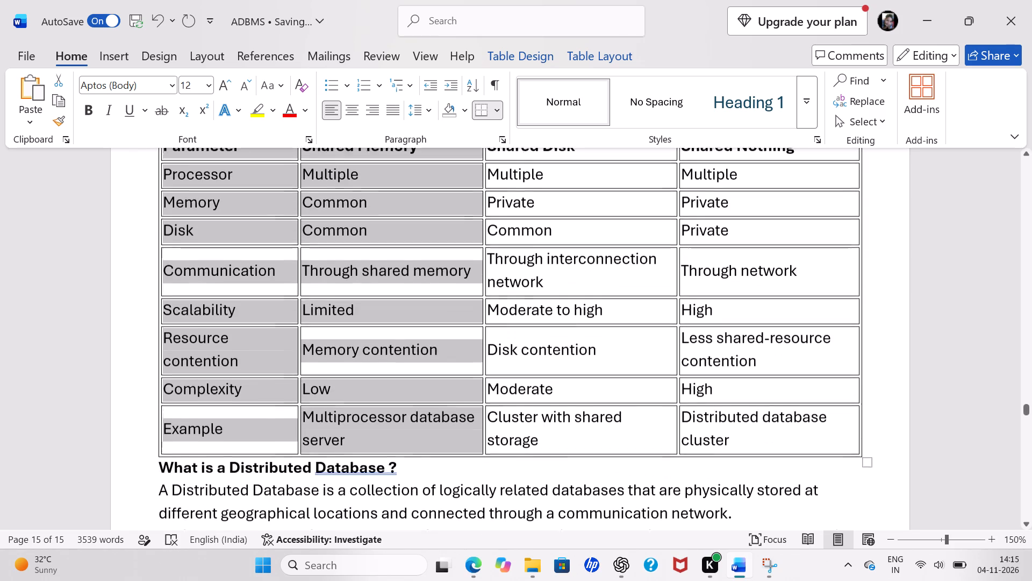
scroll(449, 303, up, 1)
scroll(449, 303, down, 1)
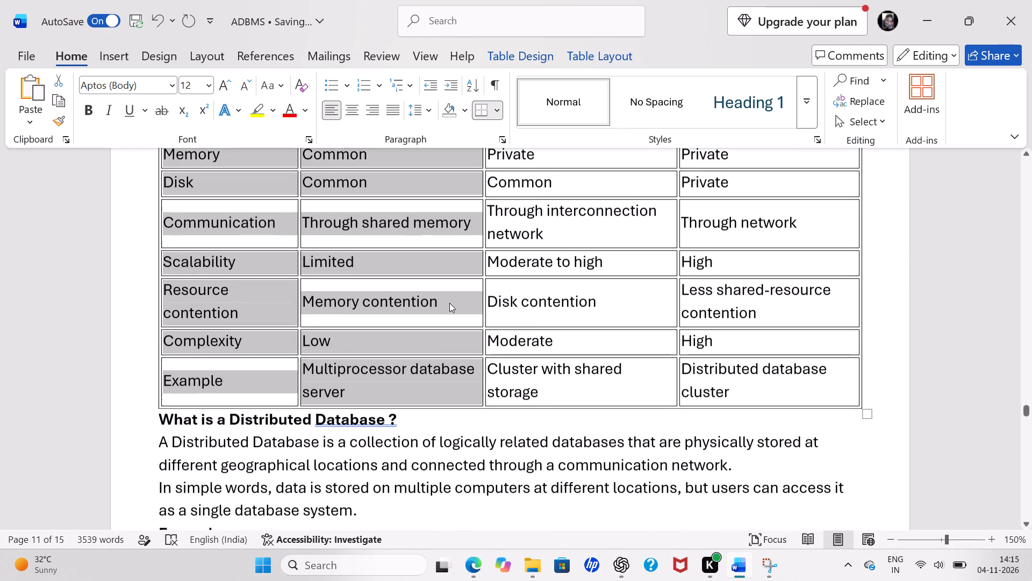
click(437, 418)
Review the Distributed Database notes from the architecture diagram through to the picture at the document's end.
scroll(437, 418, down, 5)
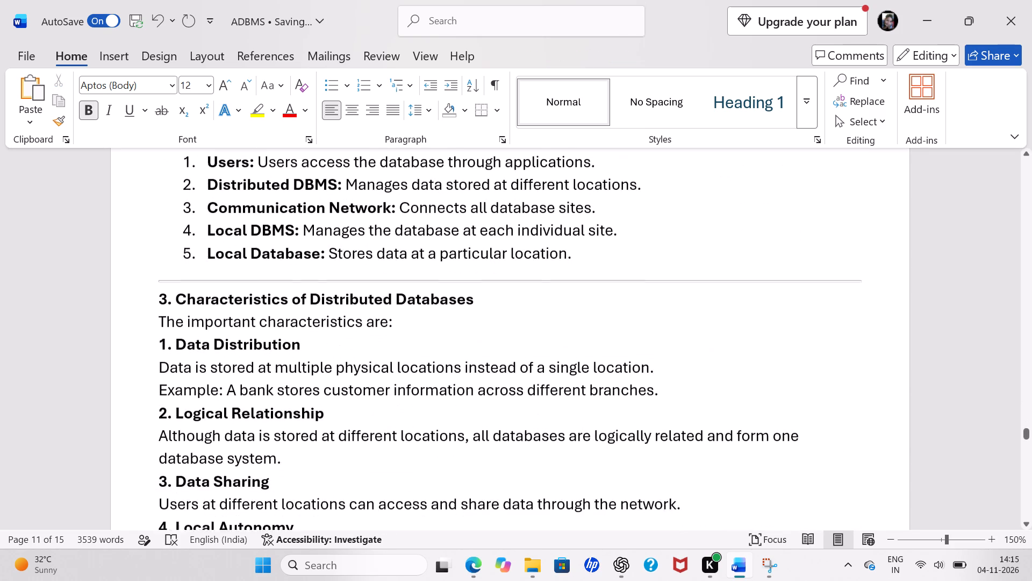
scroll(437, 418, up, 2)
scroll(437, 418, down, 1)
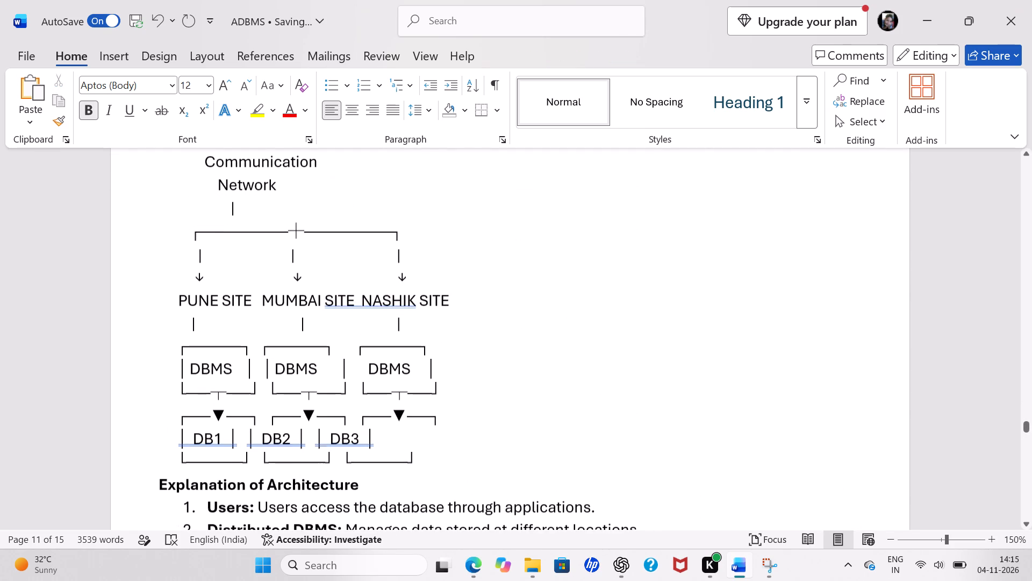
scroll(325, 308, down, 3)
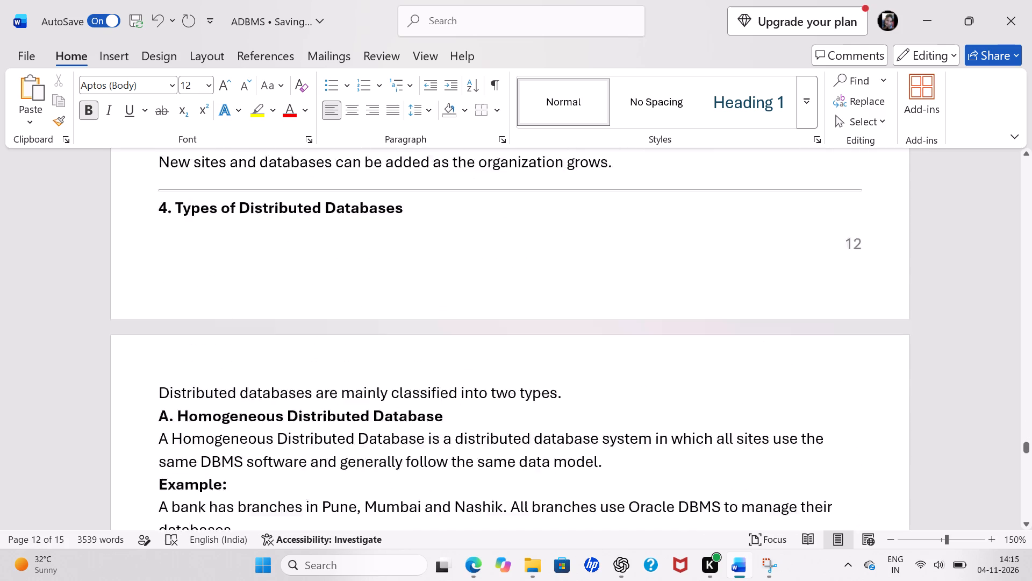
scroll(325, 308, down, 4)
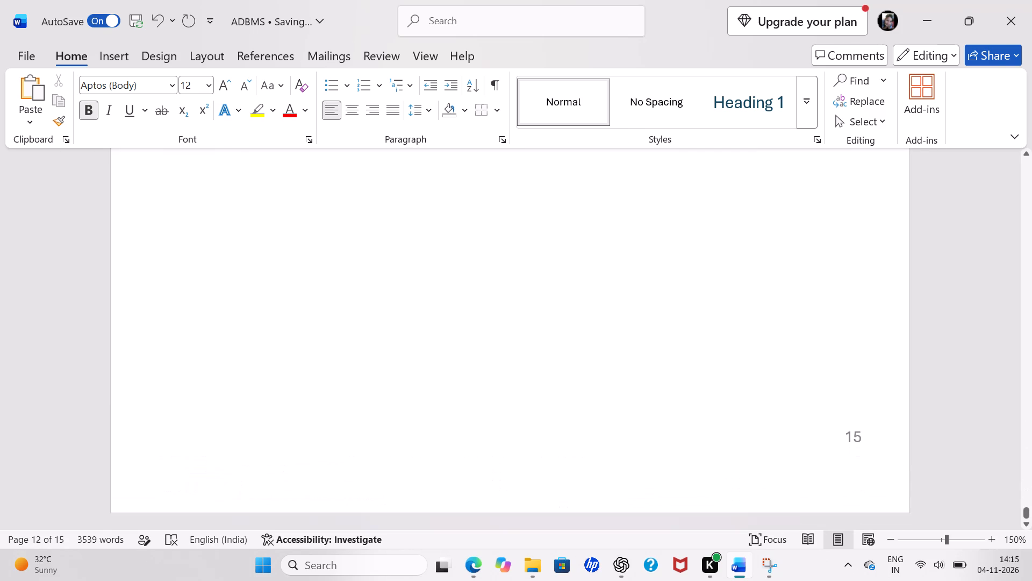
scroll(325, 308, down, 1)
scroll(325, 308, up, 3)
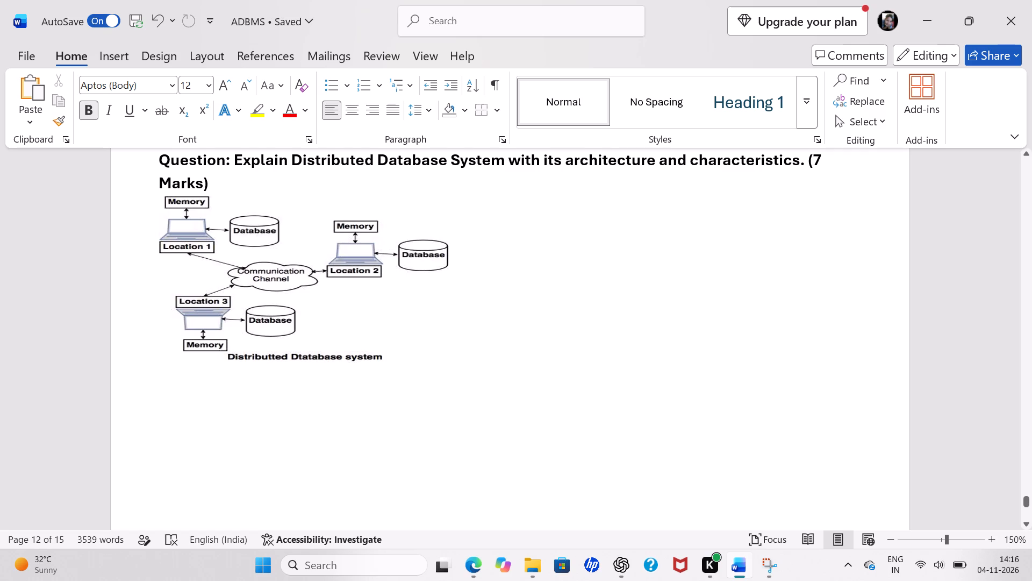